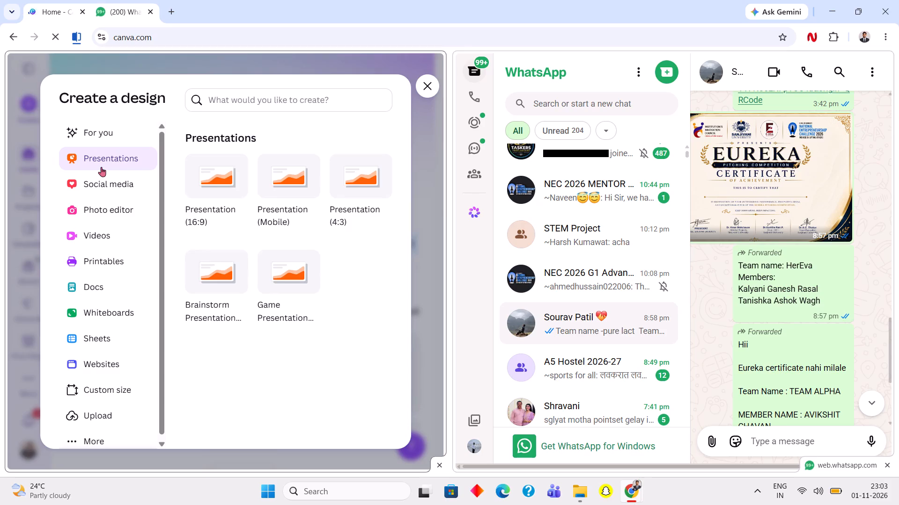
{"action": "left_click", "coordinate": [214, 182]}
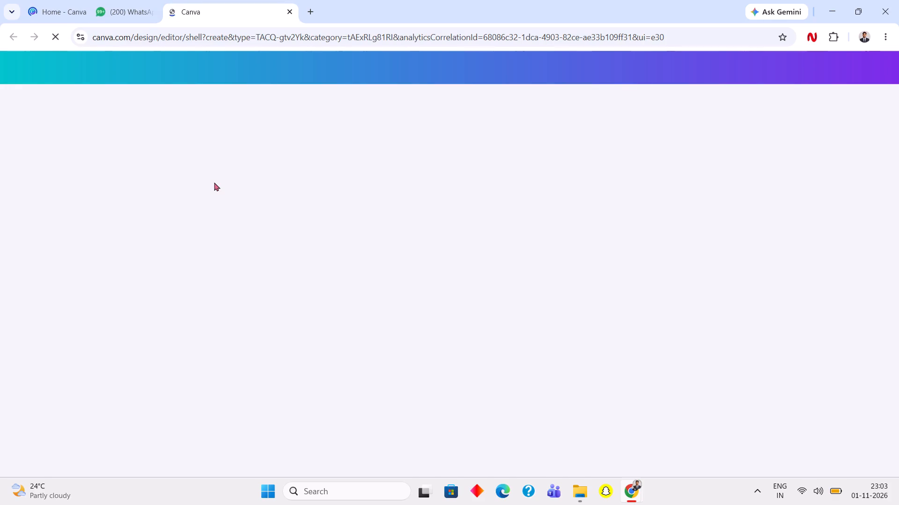
{"action": "left_click", "coordinate": [124, 3]}
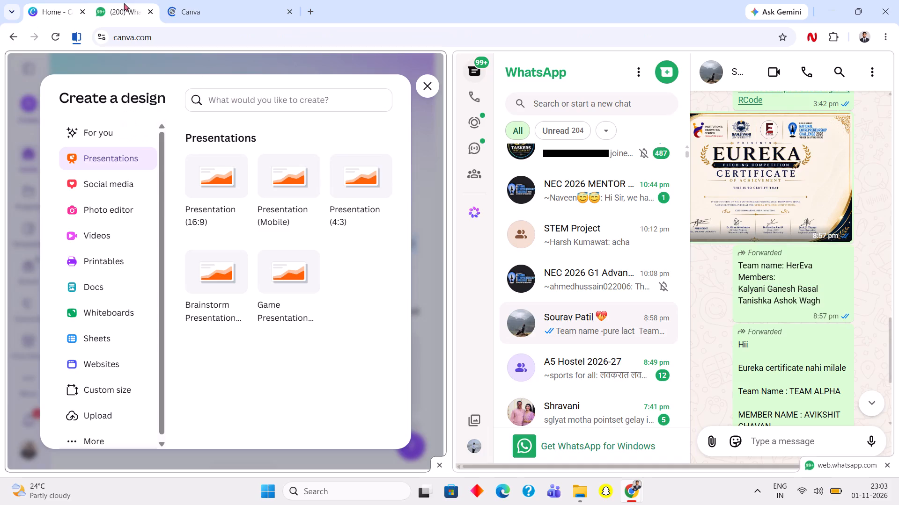
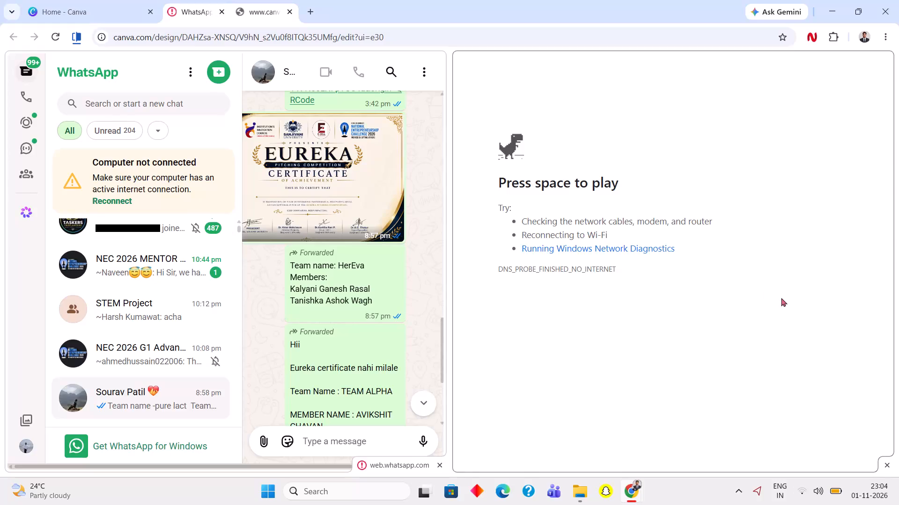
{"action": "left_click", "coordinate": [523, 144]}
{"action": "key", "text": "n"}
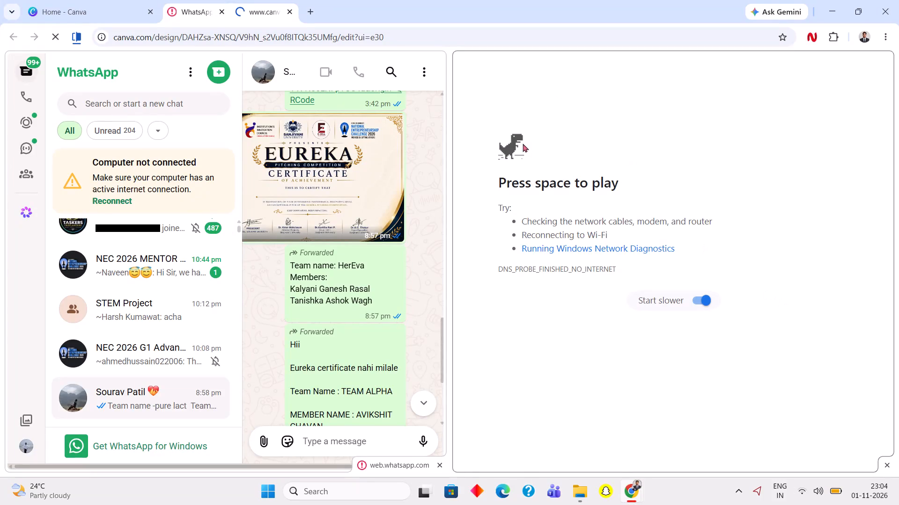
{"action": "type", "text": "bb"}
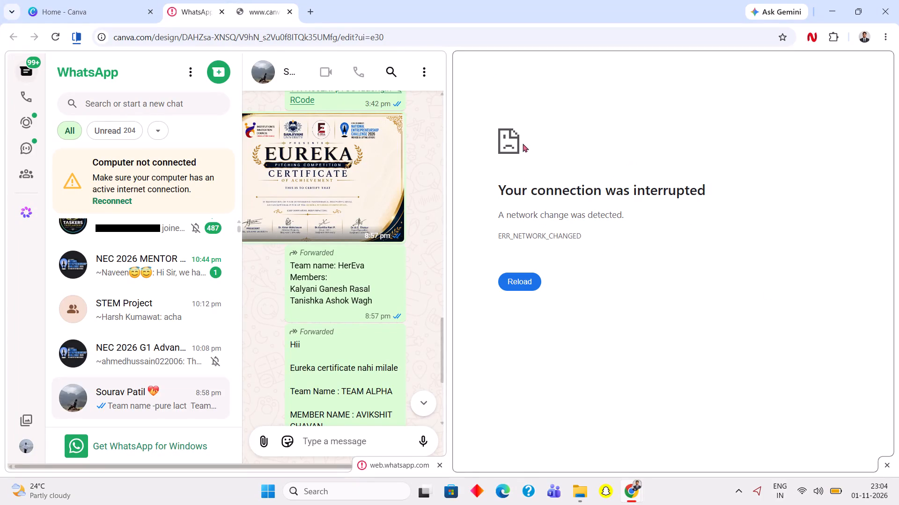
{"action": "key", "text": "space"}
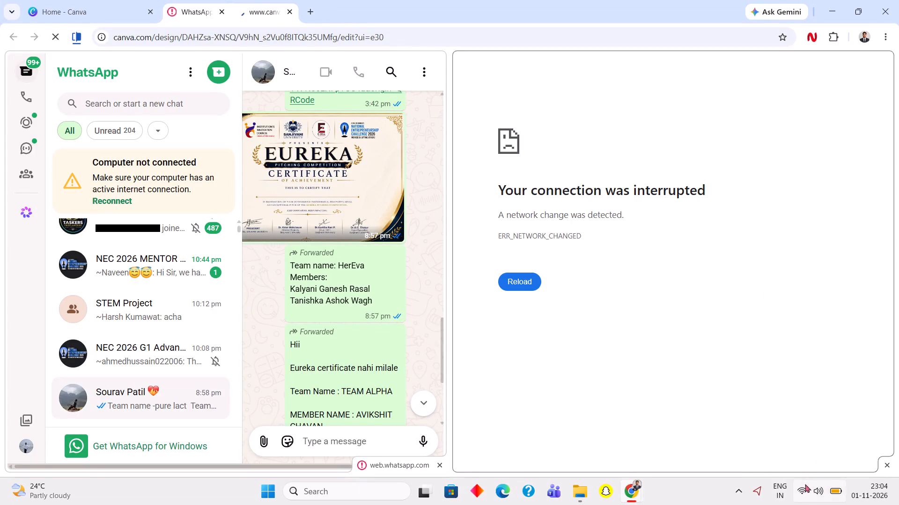
Switch the computer's Wi-Fi connection to the network Airtel-MyWiFi-AMF-311WW-F21E and return to the split view of WhatsApp and Canva.
{"action": "left_click", "coordinate": [805, 486]}
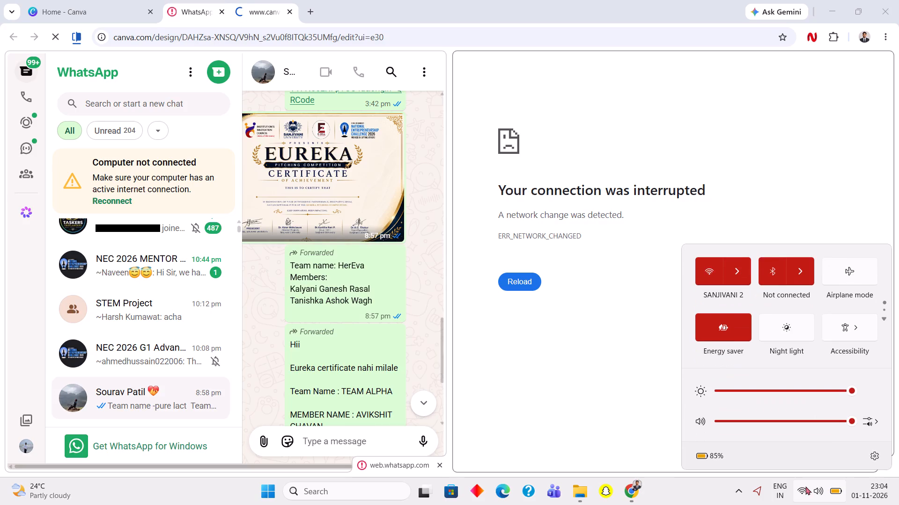
{"action": "left_click", "coordinate": [733, 275]}
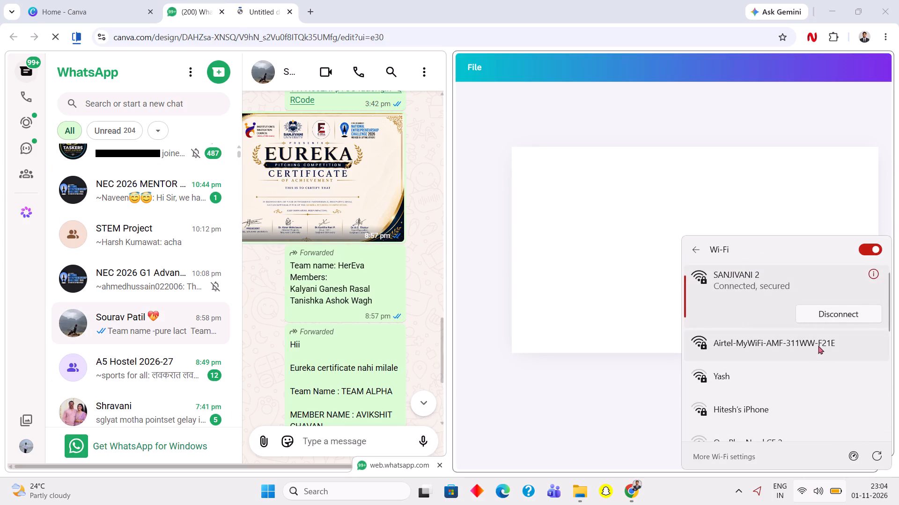
{"action": "left_click", "coordinate": [818, 346]}
{"action": "left_click", "coordinate": [838, 370]}
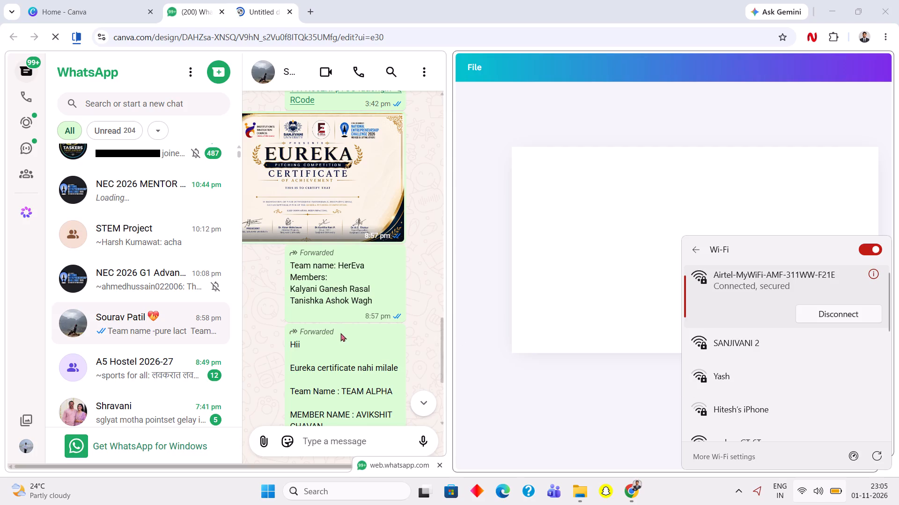
{"action": "left_click", "coordinate": [639, 391]}
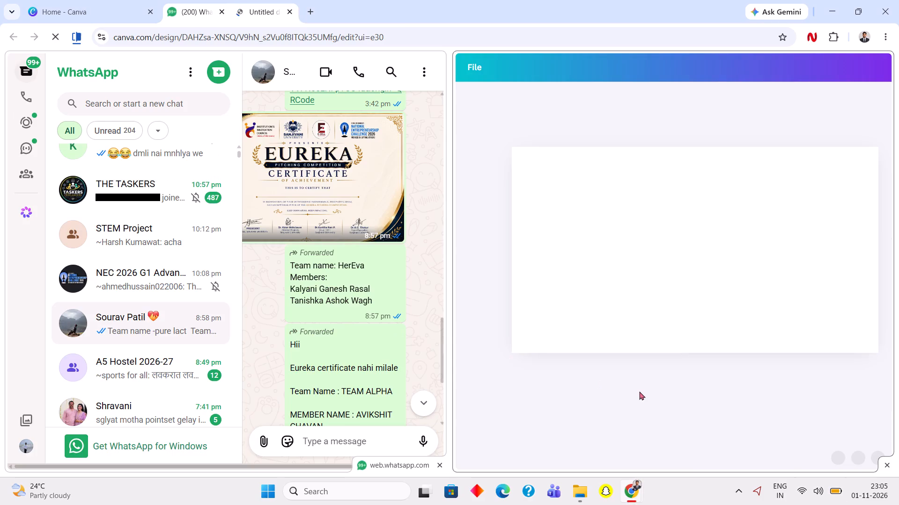
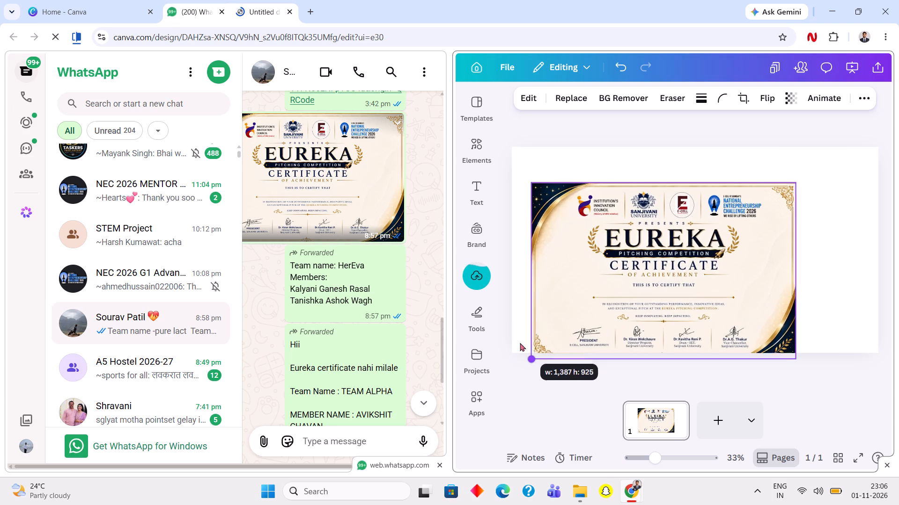
Align the Eureka certificate image with the page's top edge and enlarge it proportionally to span the full page height.
{"action": "left_click_drag", "start_coordinate": [520, 343], "coordinate": [531, 335]}
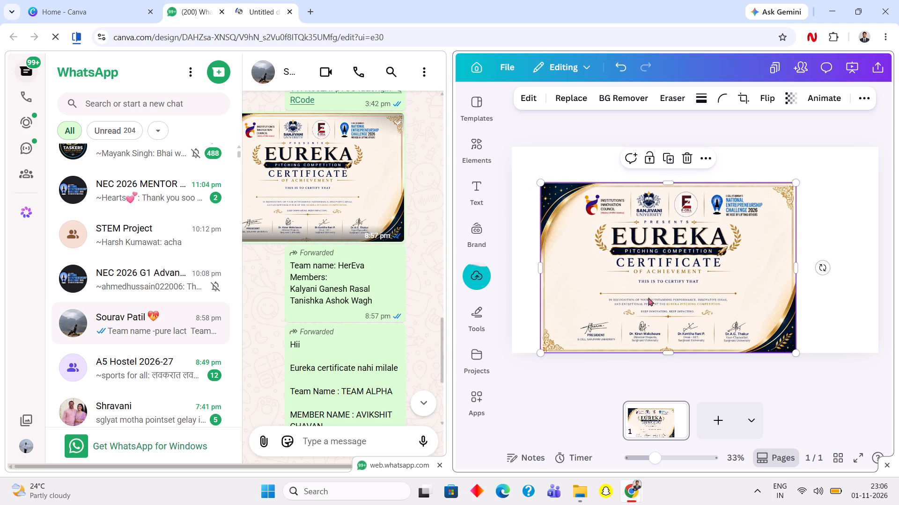
{"action": "left_click_drag", "start_coordinate": [648, 297], "coordinate": [691, 262]}
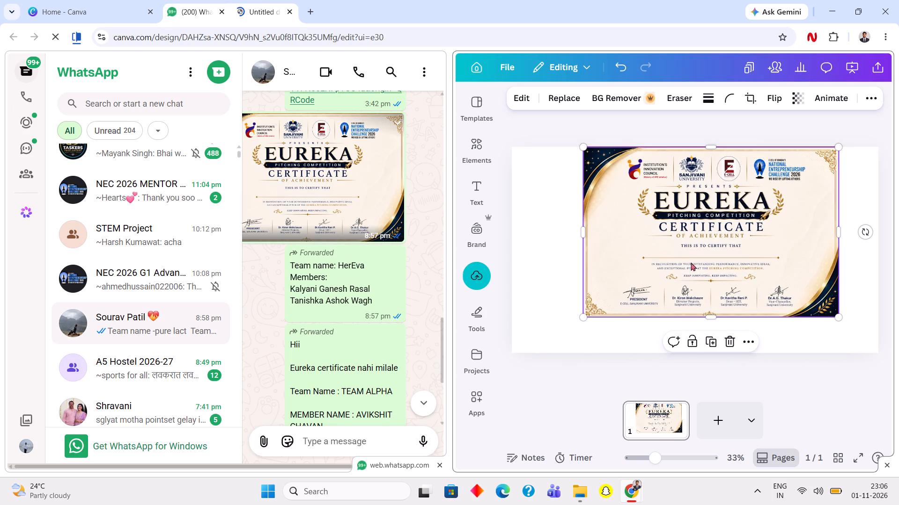
{"action": "left_click_drag", "start_coordinate": [583, 317], "coordinate": [521, 344]}
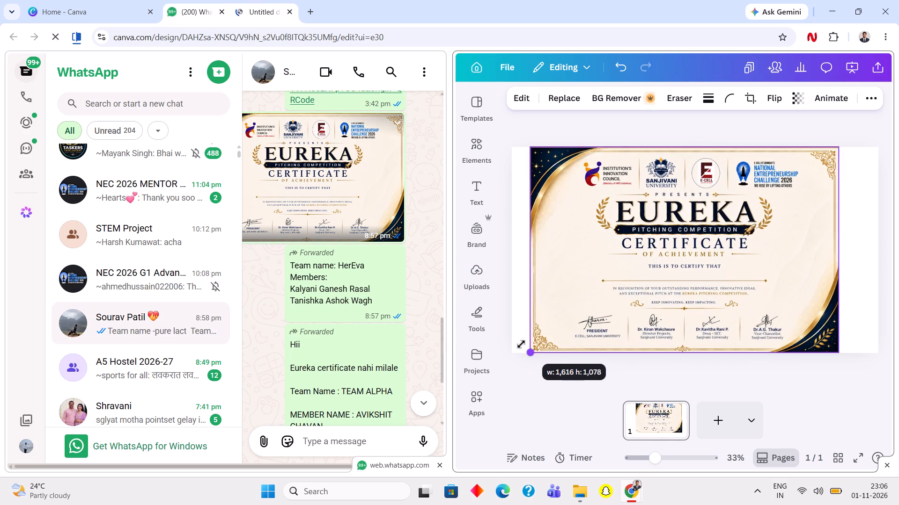
{"action": "left_click_drag", "start_coordinate": [521, 344], "coordinate": [521, 346]}
{"action": "left_click", "coordinate": [542, 396]}
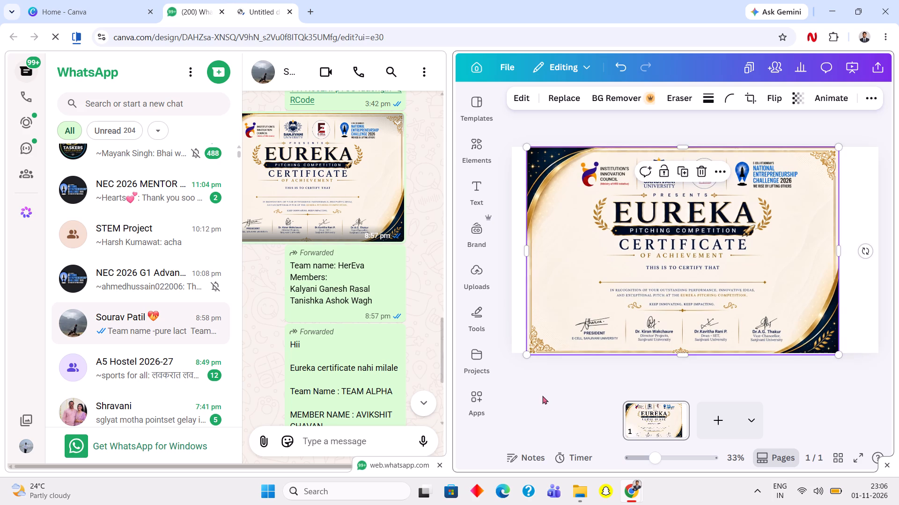
{"action": "left_click", "coordinate": [542, 388]}
Open the text options for adding text to the certificate page.
{"action": "left_click", "coordinate": [483, 187]}
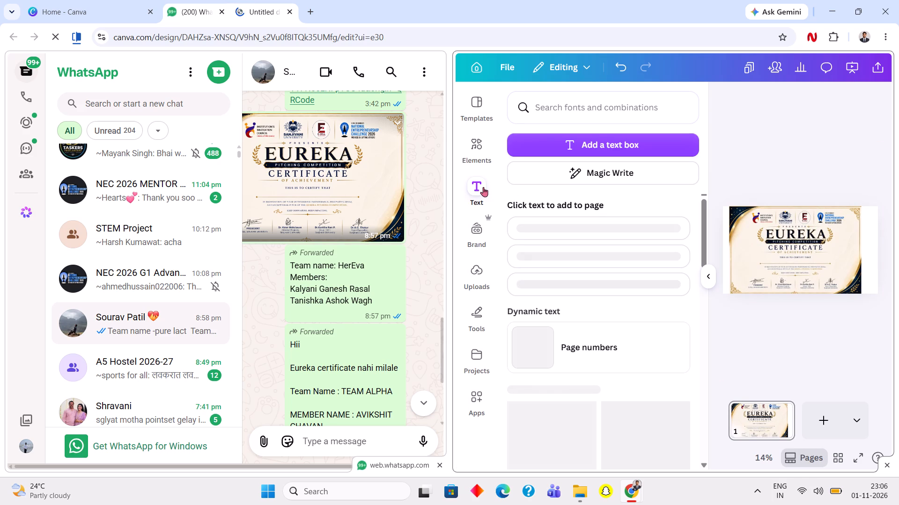
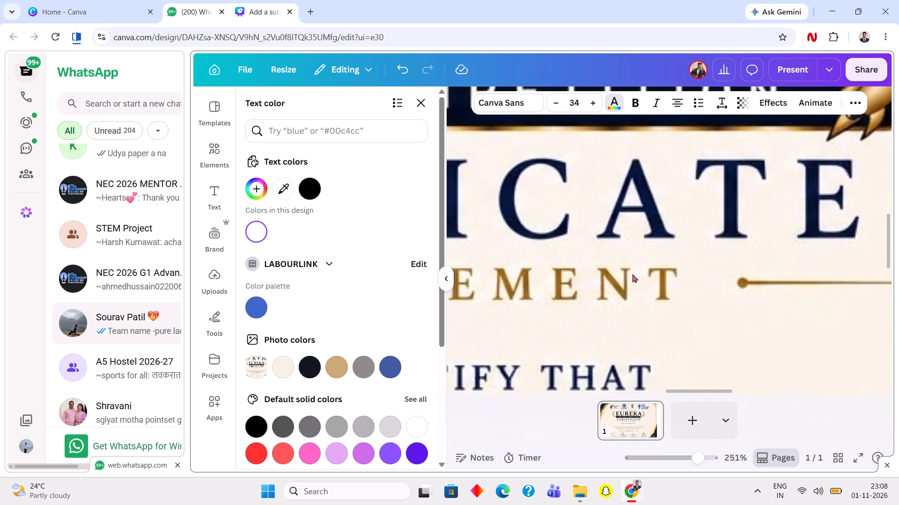
Recolour the recipient's name with the dark navy sampled from the "THIS IS TO CERTIFY THAT" lettering.
{"action": "scroll", "coordinate": [632, 274], "scroll_direction": "down", "scroll_amount": 2}
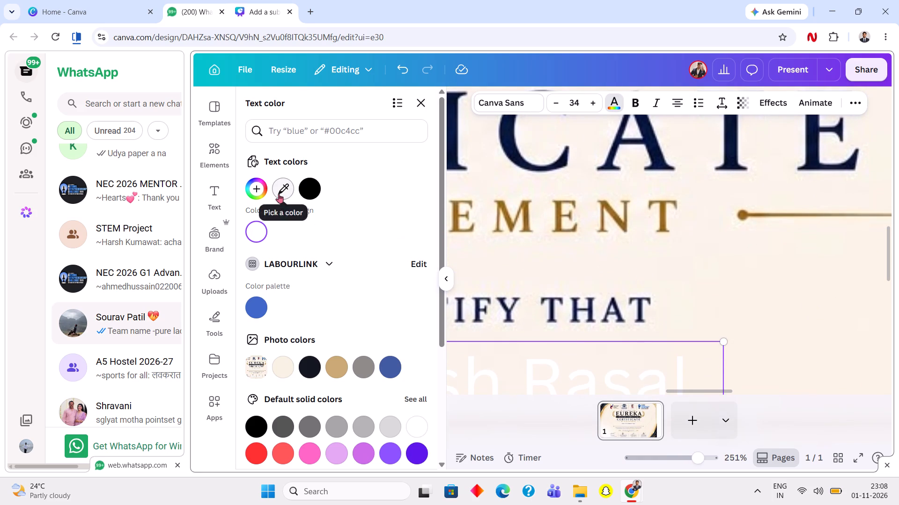
{"action": "left_click", "coordinate": [279, 194]}
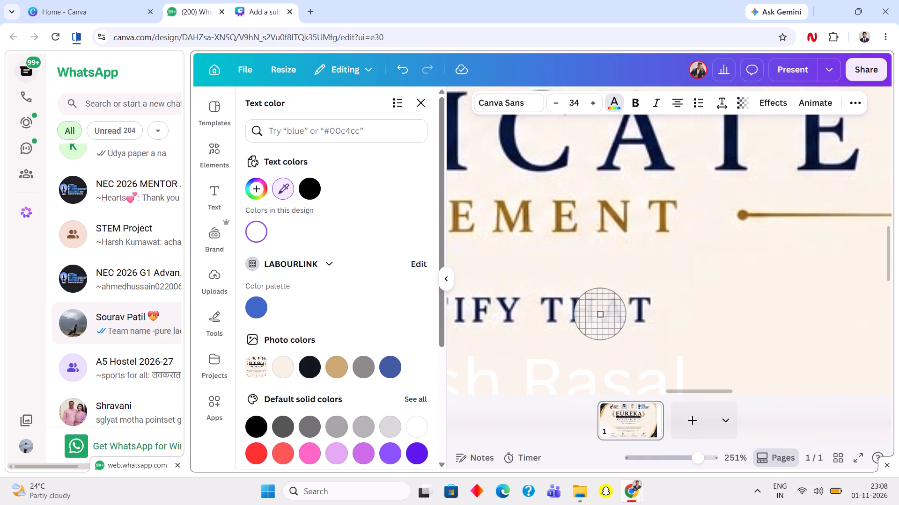
{"action": "left_click", "coordinate": [588, 307]}
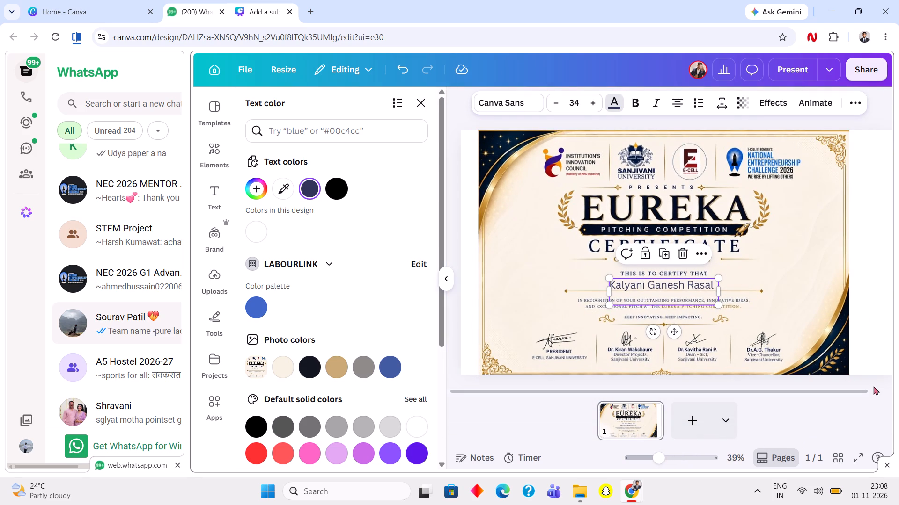
{"action": "left_click", "coordinate": [873, 386]}
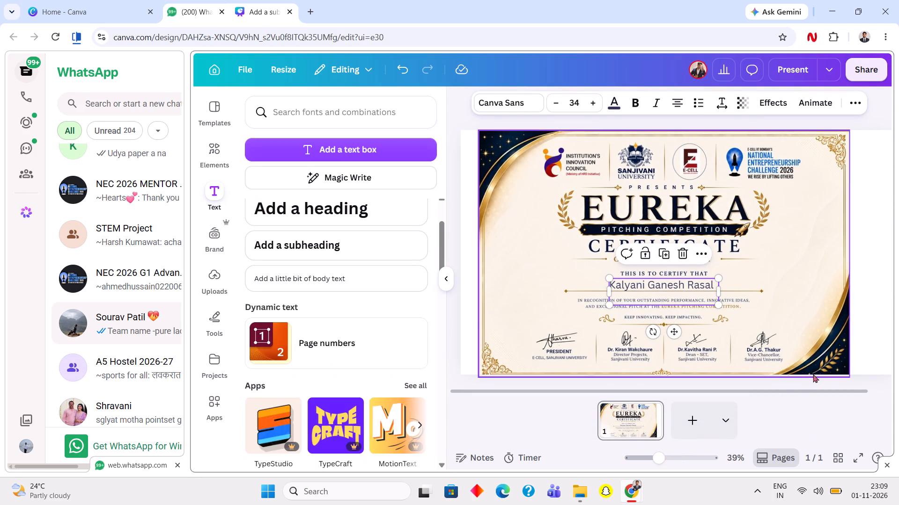
{"action": "left_click", "coordinate": [802, 386]}
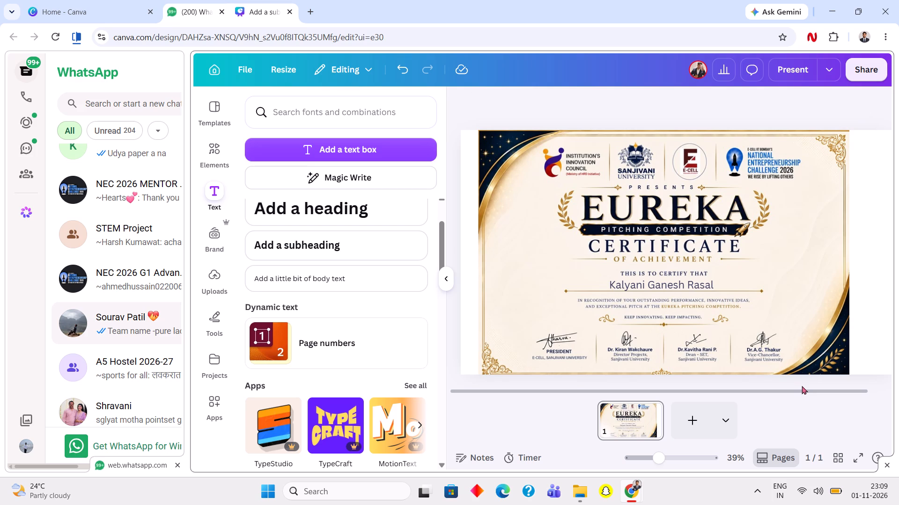
Nudge the recipient's name slightly right so it sits centred beneath the "THIS IS TO CERTIFY THAT" line.
{"action": "left_click_drag", "start_coordinate": [648, 289], "coordinate": [652, 289]}
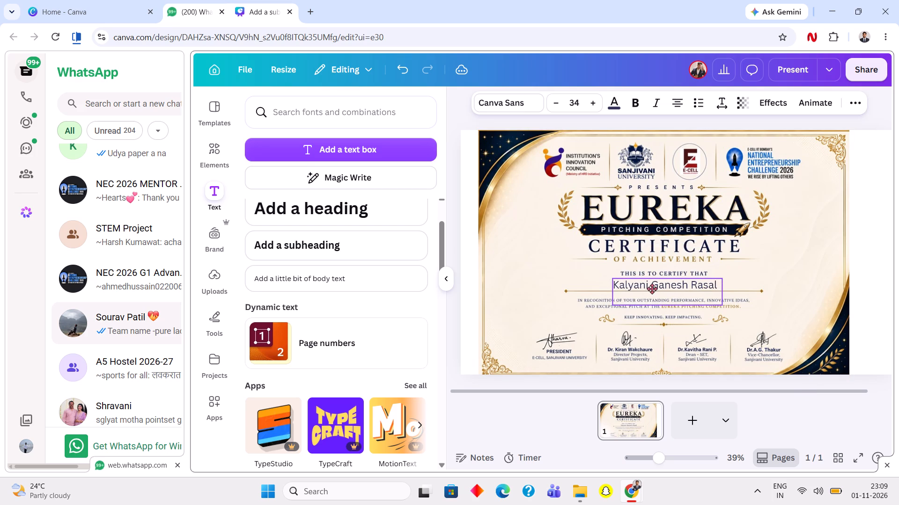
{"action": "left_click_drag", "start_coordinate": [652, 289], "coordinate": [654, 289]}
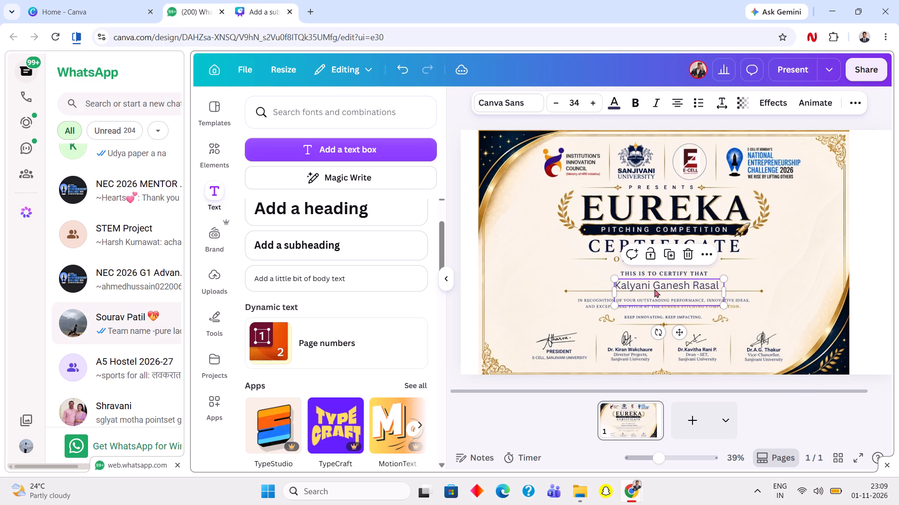
{"action": "left_click", "coordinate": [862, 410]}
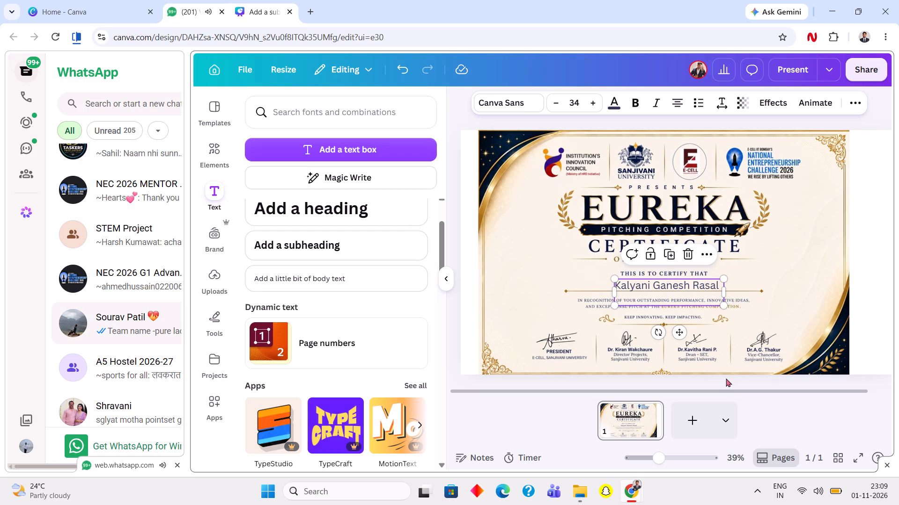
{"action": "left_click", "coordinate": [729, 383]}
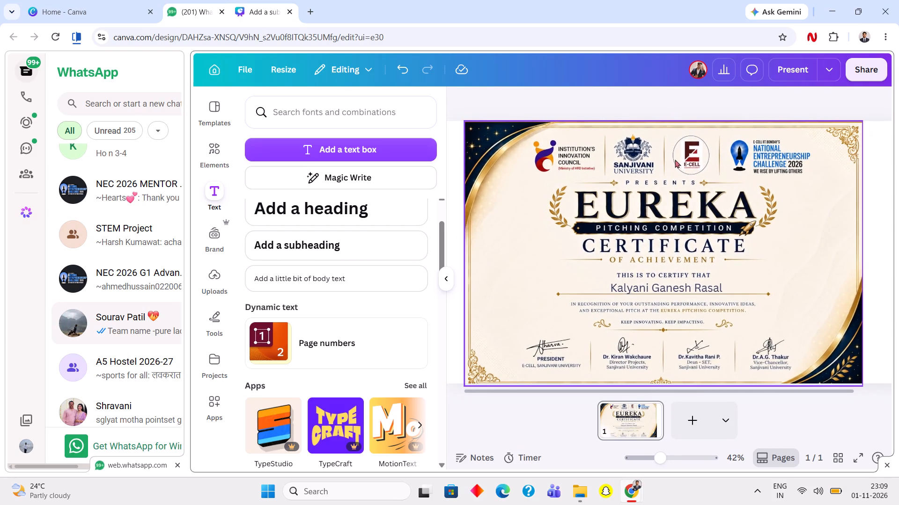
Clear the selection around the certificate image and start a screen capture of the certificate.
{"action": "scroll", "coordinate": [673, 245], "scroll_direction": "down", "scroll_amount": 1}
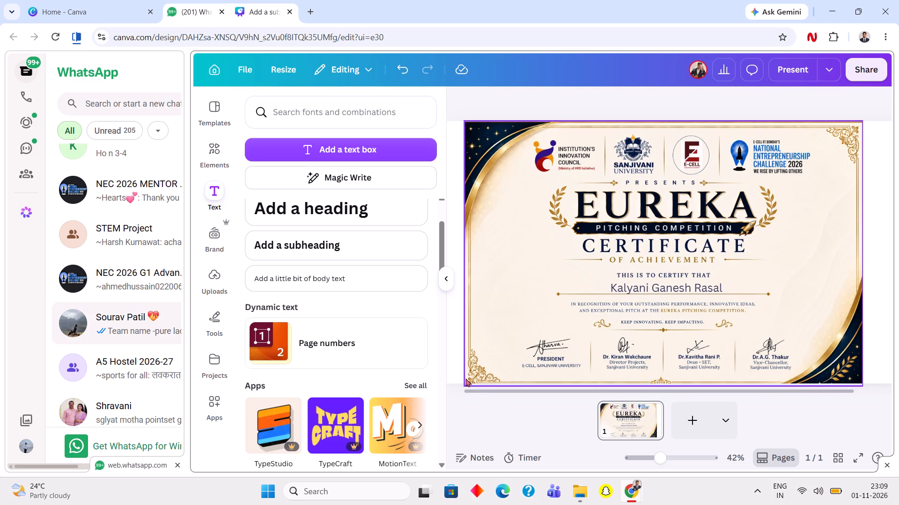
{"action": "left_click", "coordinate": [477, 373]}
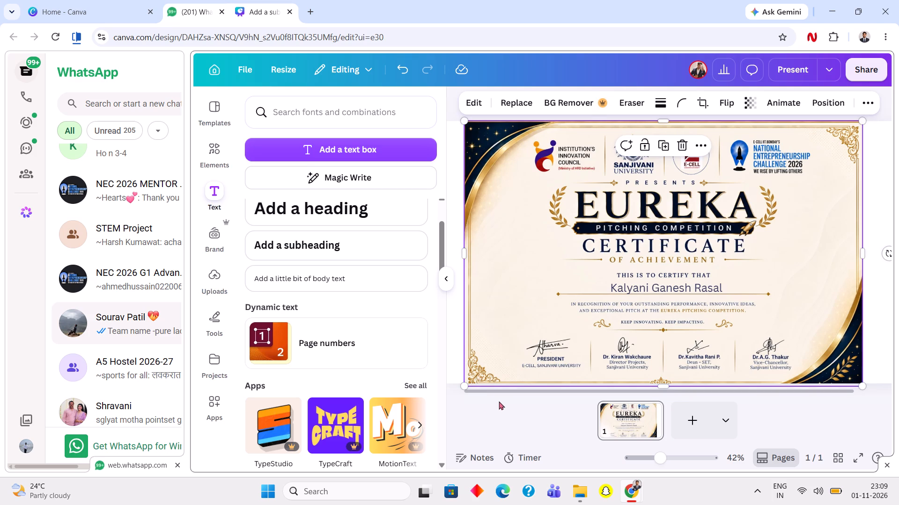
{"action": "left_click", "coordinate": [499, 401]}
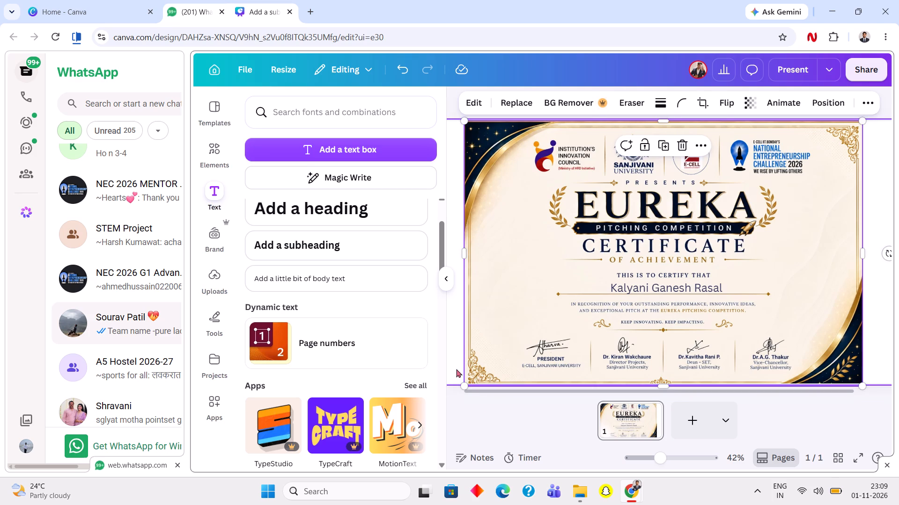
{"action": "left_click", "coordinate": [456, 369]}
{"action": "left_click", "coordinate": [484, 416]}
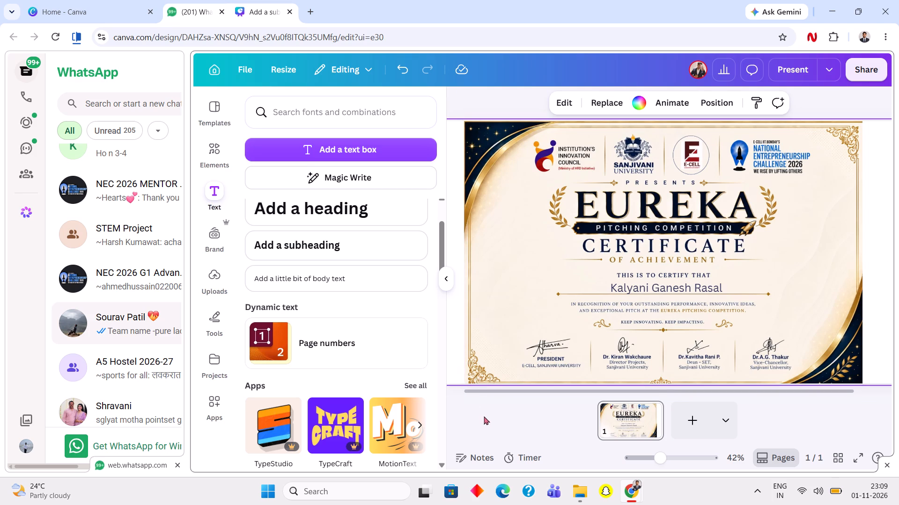
{"action": "left_click", "coordinate": [785, 401]}
{"action": "key", "text": "Print"}
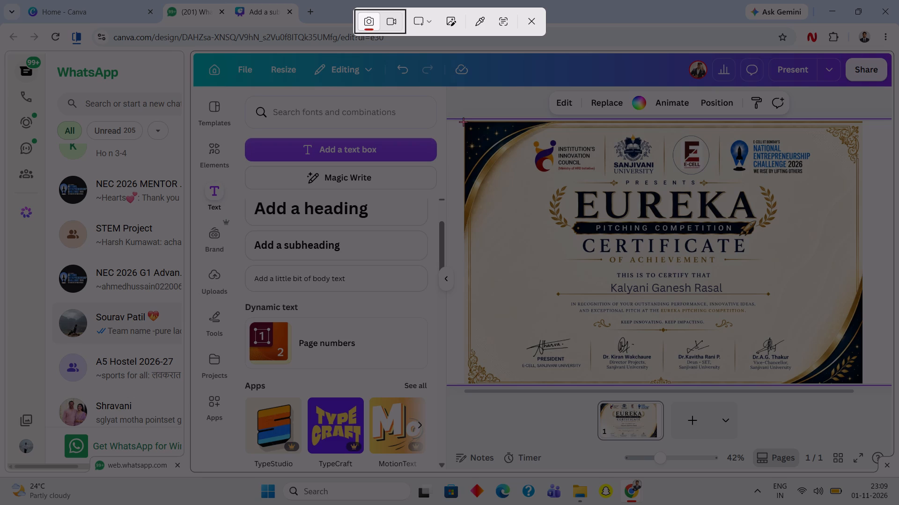
Capture a screenshot of the whole certificate, fitting the capture area tightly to the certificate's outer edges.
{"action": "left_click_drag", "start_coordinate": [465, 121], "coordinate": [865, 373]}
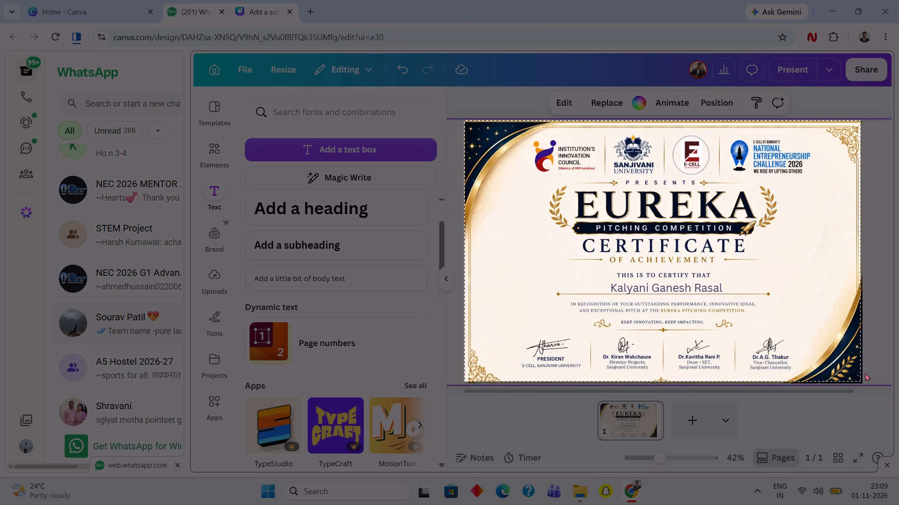
{"action": "left_click_drag", "start_coordinate": [865, 373], "coordinate": [875, 383]}
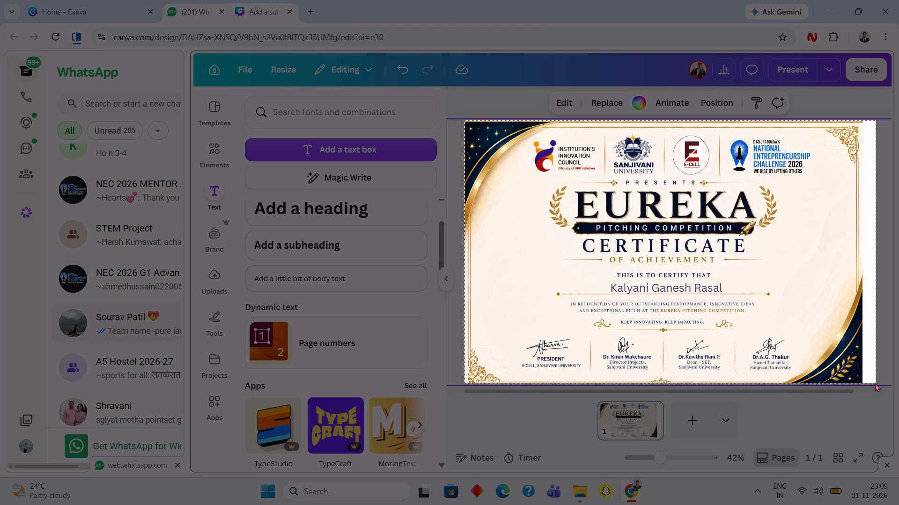
{"action": "left_click_drag", "start_coordinate": [875, 383], "coordinate": [862, 382]}
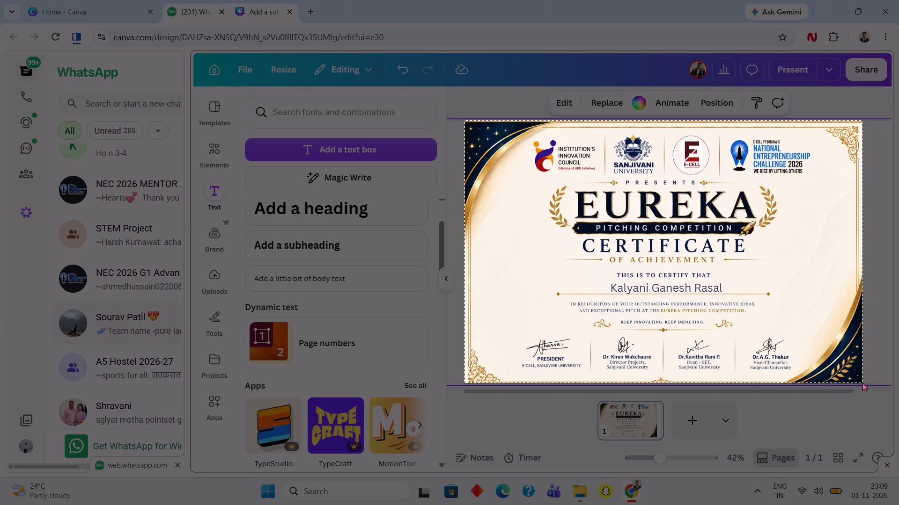
{"action": "left_click_drag", "start_coordinate": [862, 382], "coordinate": [863, 384]}
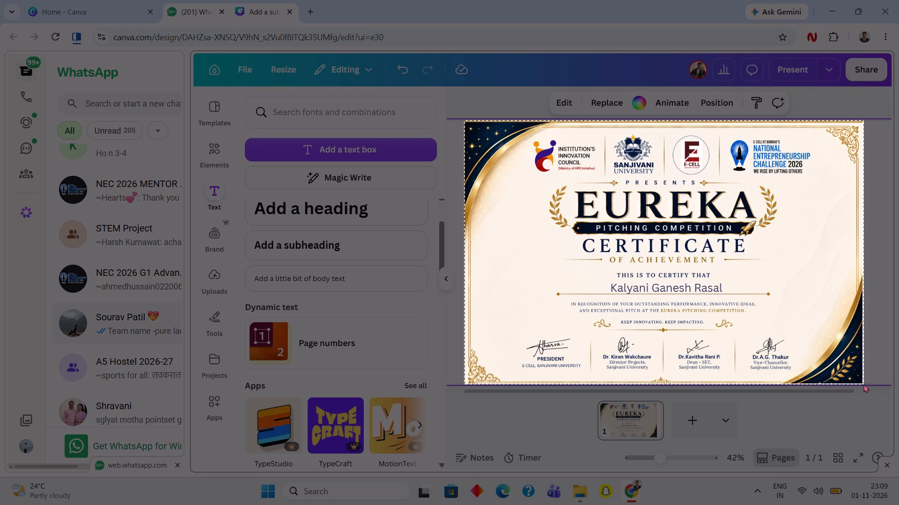
{"action": "left_click_drag", "start_coordinate": [863, 384], "coordinate": [862, 384]}
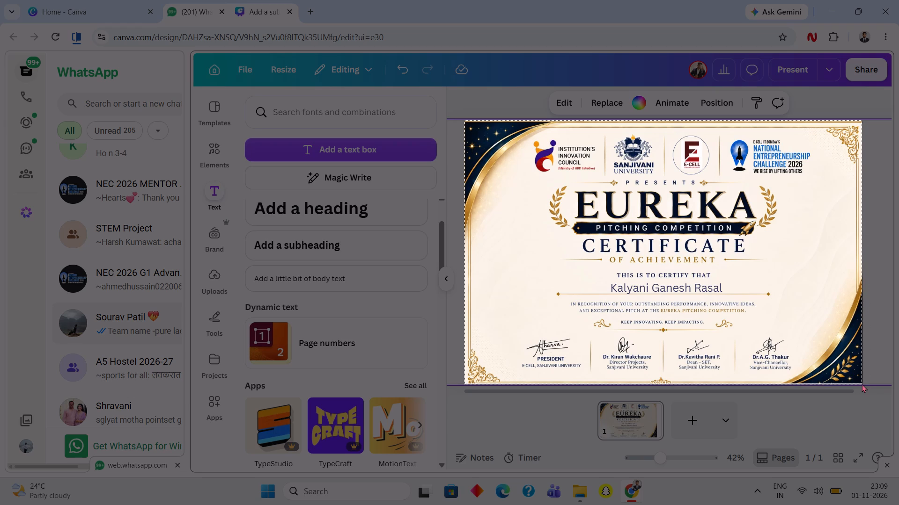
{"action": "left_click_drag", "start_coordinate": [862, 384], "coordinate": [862, 382]}
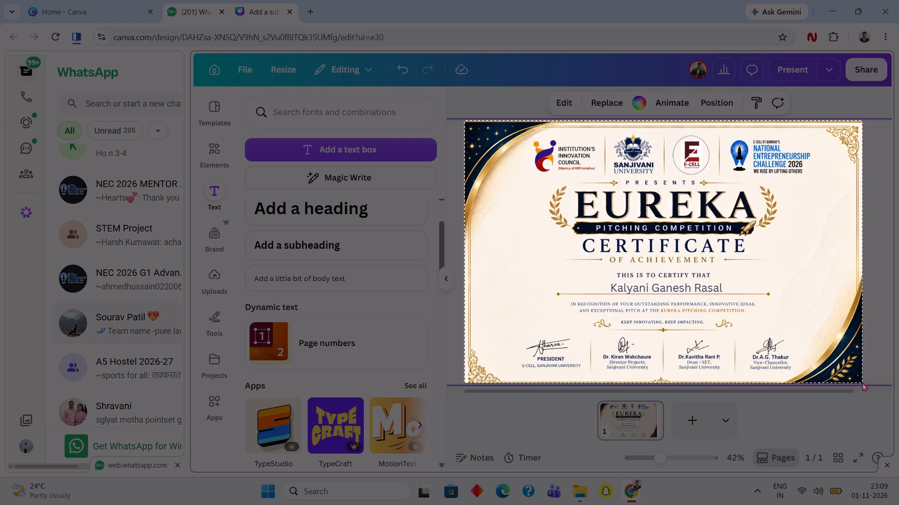
{"action": "left_click_drag", "start_coordinate": [862, 382], "coordinate": [863, 383]}
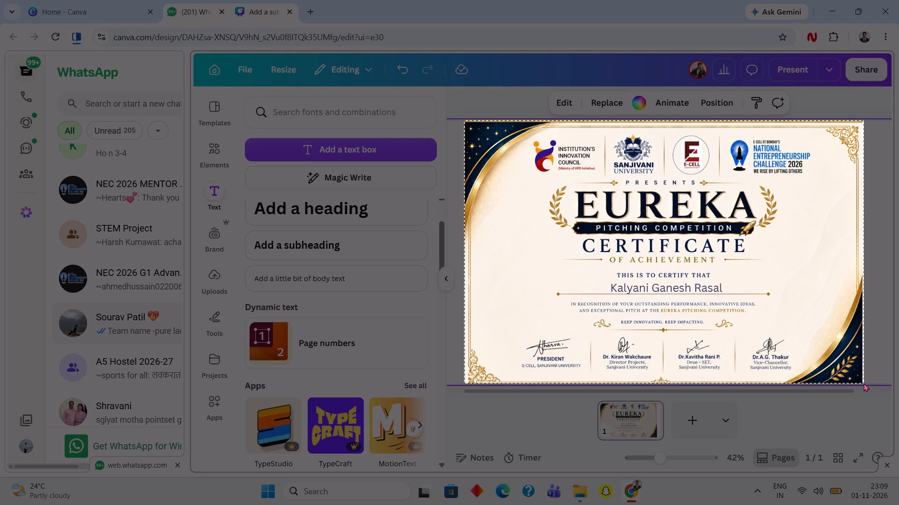
{"action": "left_click_drag", "start_coordinate": [863, 383], "coordinate": [863, 385]}
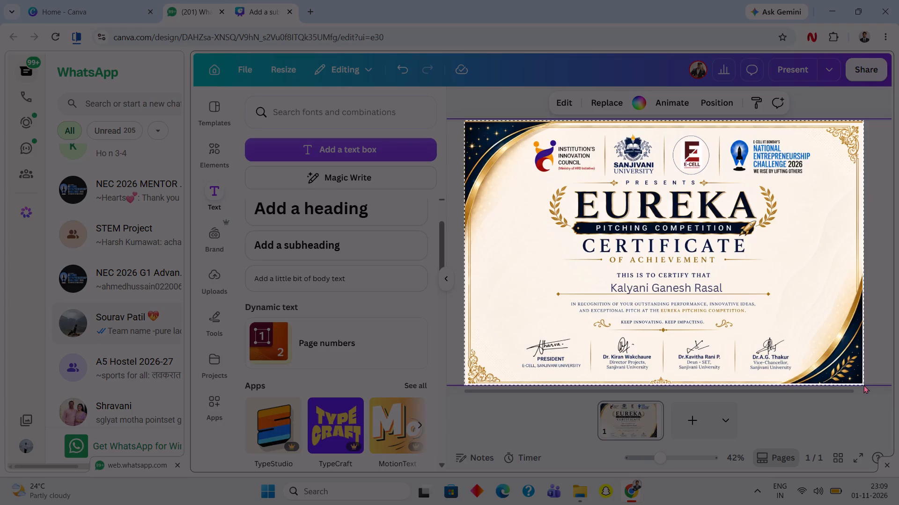
{"action": "left_click_drag", "start_coordinate": [863, 385], "coordinate": [862, 384]}
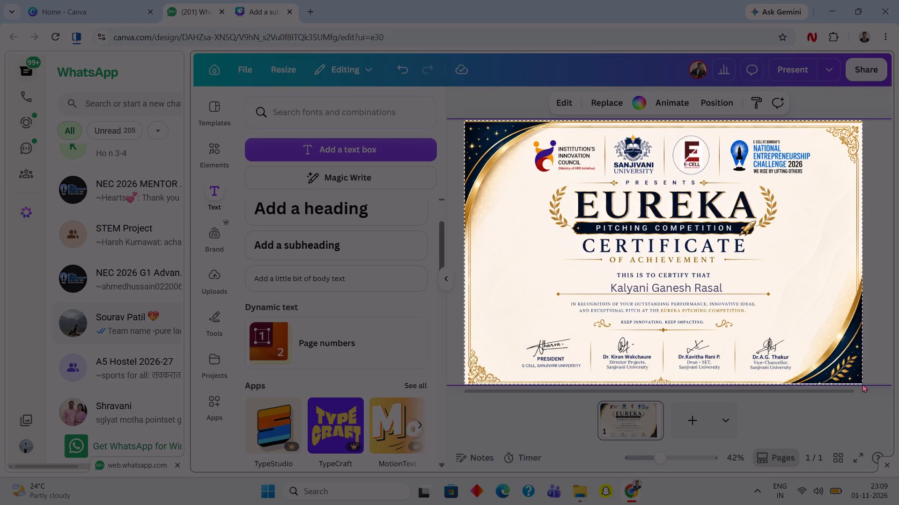
{"action": "left_click_drag", "start_coordinate": [862, 384], "coordinate": [863, 384]}
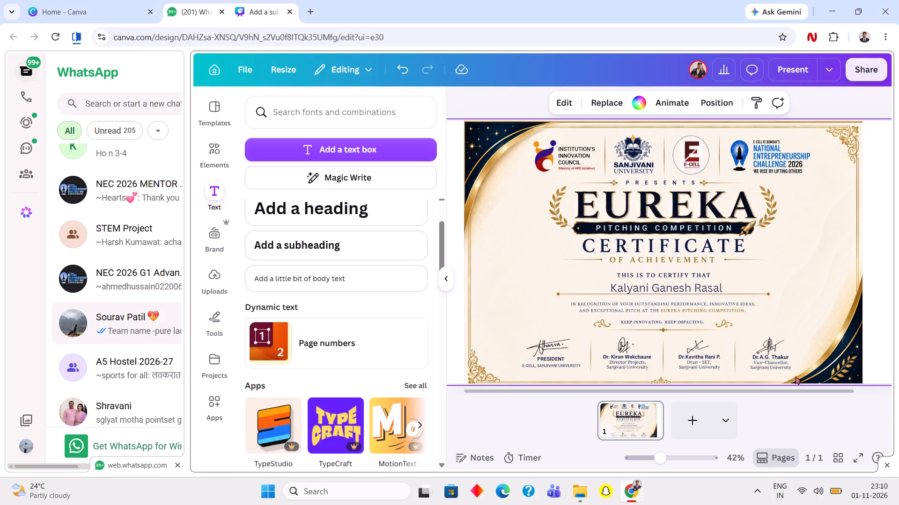
Look through the WhatsApp chat list for the chat needed for the captured certificate.
{"action": "scroll", "coordinate": [118, 355], "scroll_direction": "down", "scroll_amount": 3}
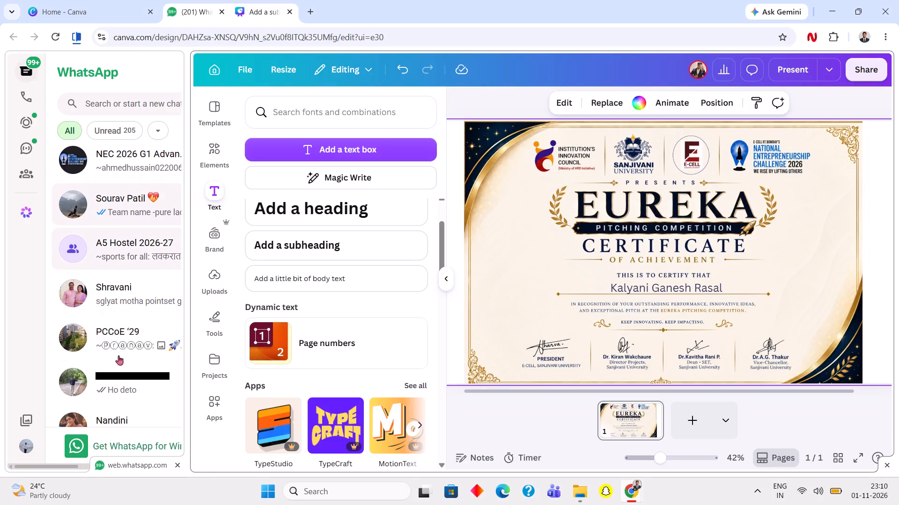
{"action": "scroll", "coordinate": [118, 355], "scroll_direction": "down", "scroll_amount": 3}
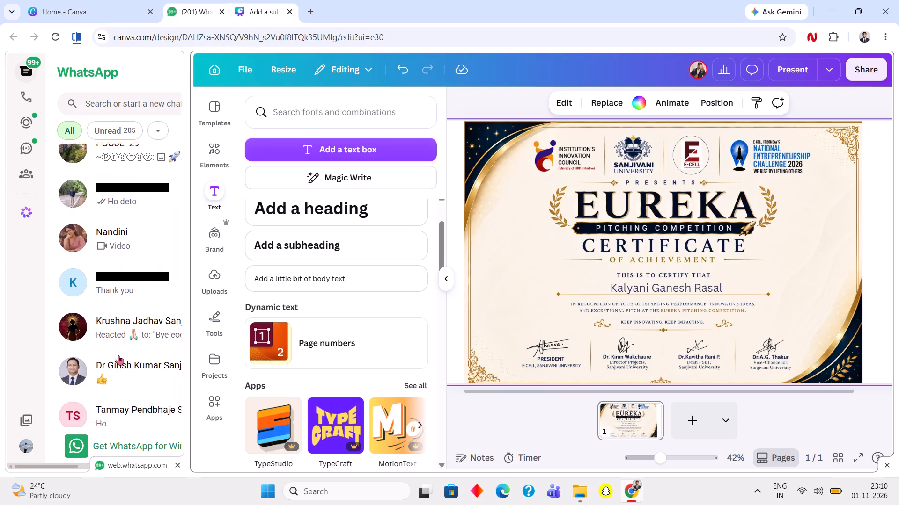
{"action": "scroll", "coordinate": [118, 355], "scroll_direction": "down", "scroll_amount": 1}
{"action": "scroll", "coordinate": [118, 355], "scroll_direction": "up", "scroll_amount": 8}
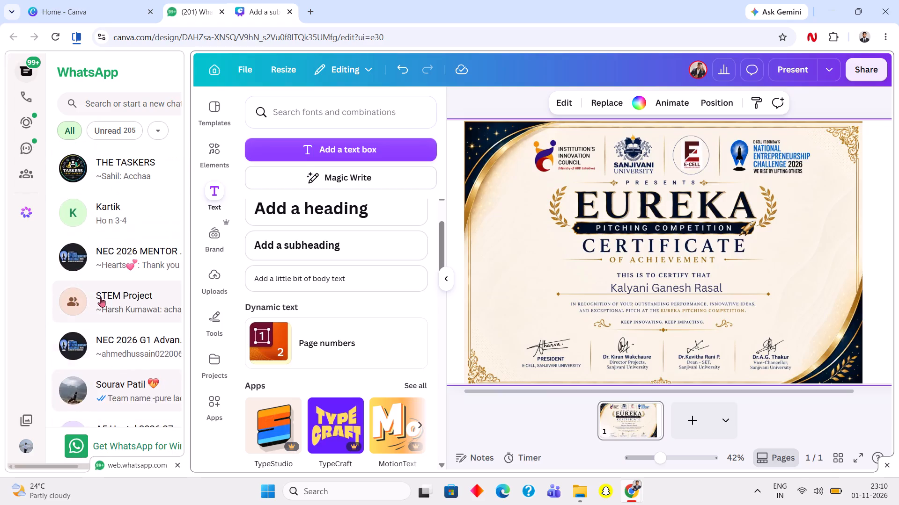
{"action": "scroll", "coordinate": [101, 297], "scroll_direction": "down", "scroll_amount": 4}
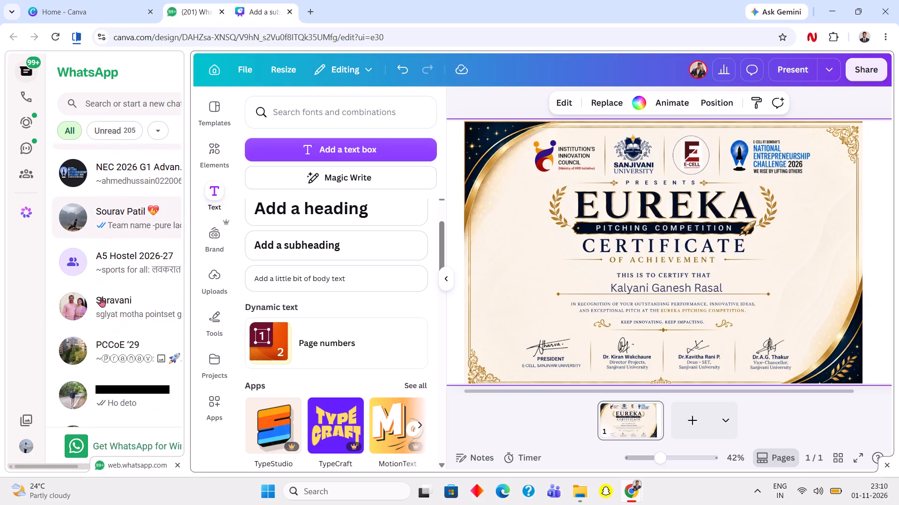
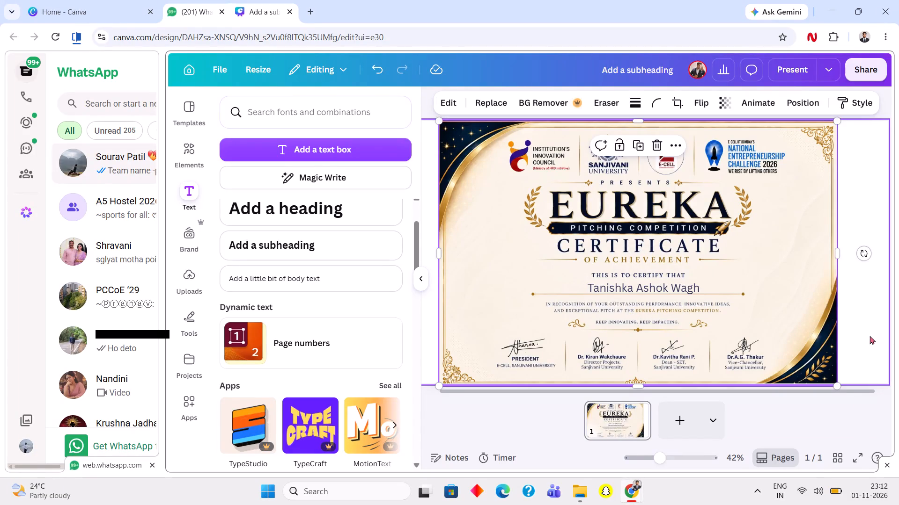
Deselect the certificate image so no selection handles cover it, and start a screen capture of the finished certificate.
{"action": "left_click", "coordinate": [870, 336]}
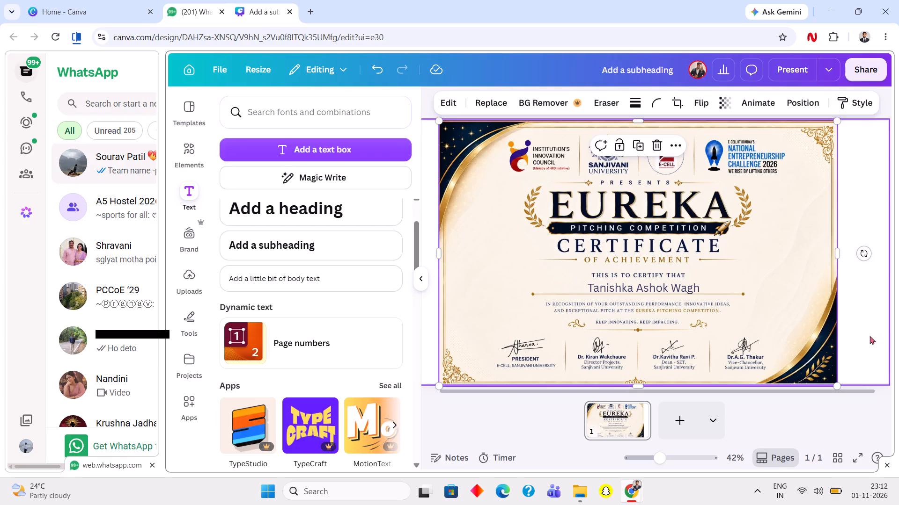
{"action": "left_click", "coordinate": [874, 426]}
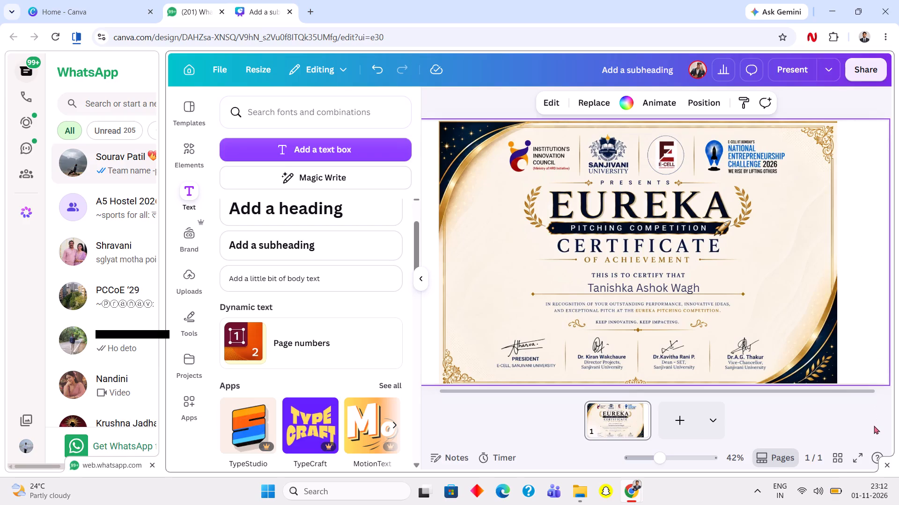
{"action": "key", "text": "Print"}
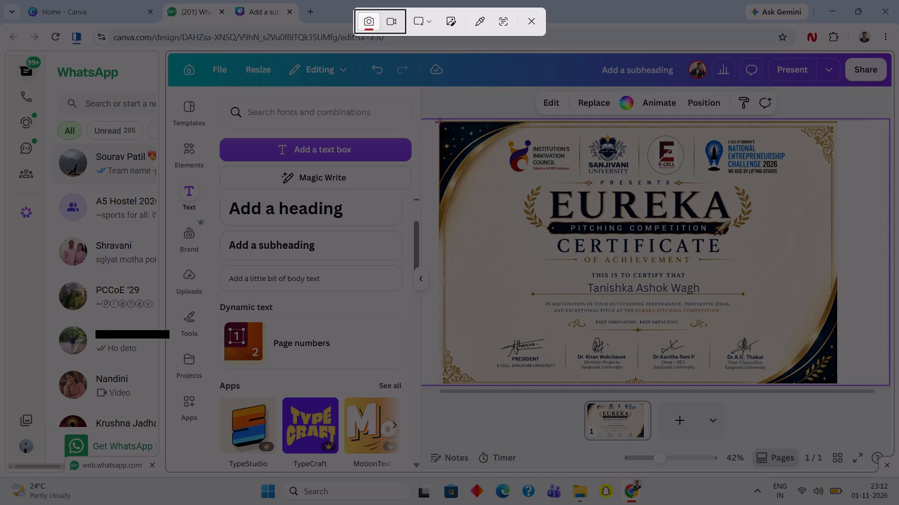
Capture a rectangular screenshot region that covers the whole Eureka certificate, fitted to its outer edges.
{"action": "left_click_drag", "start_coordinate": [439, 121], "coordinate": [835, 397]}
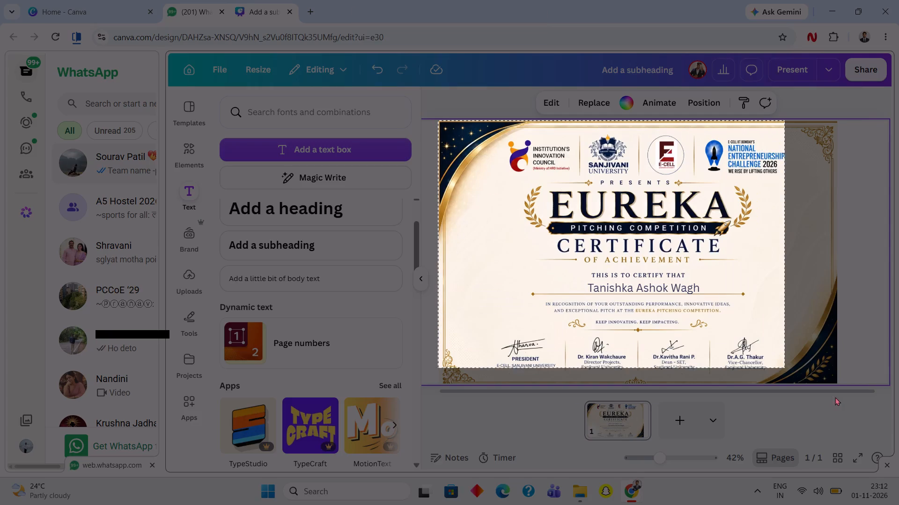
{"action": "left_click_drag", "start_coordinate": [835, 397], "coordinate": [837, 382]}
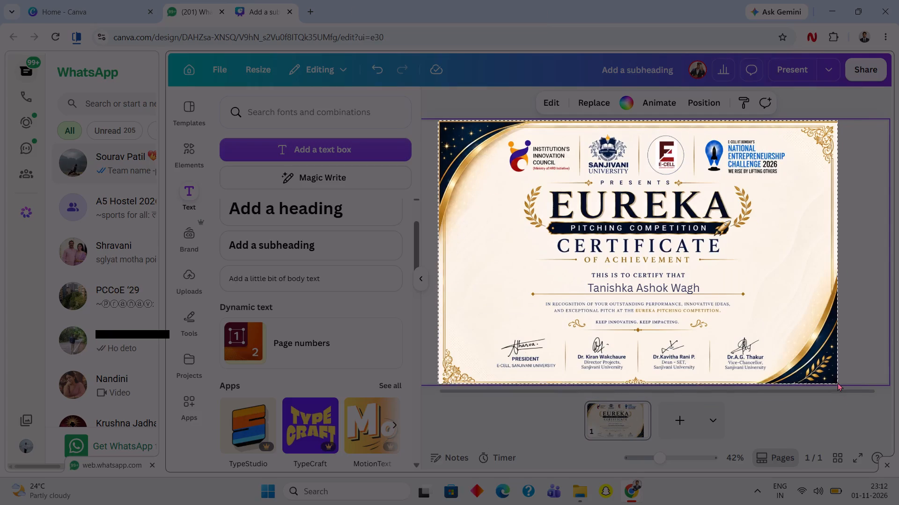
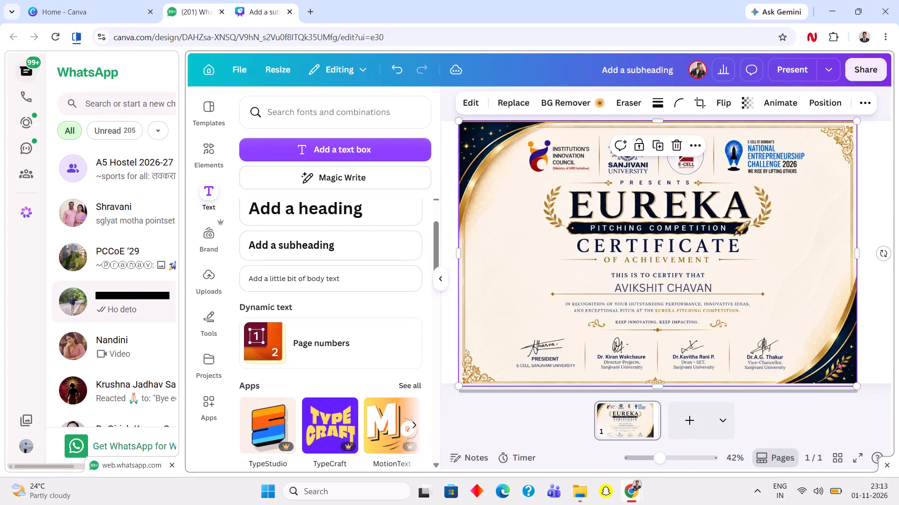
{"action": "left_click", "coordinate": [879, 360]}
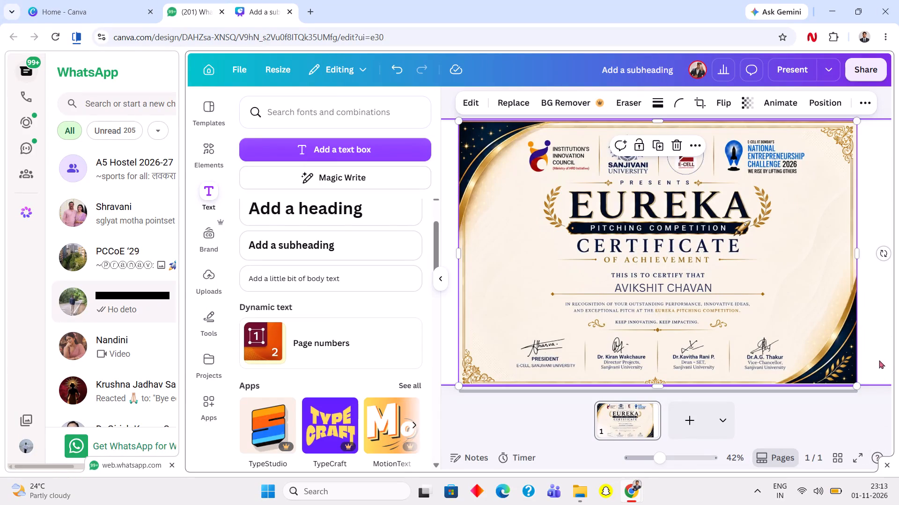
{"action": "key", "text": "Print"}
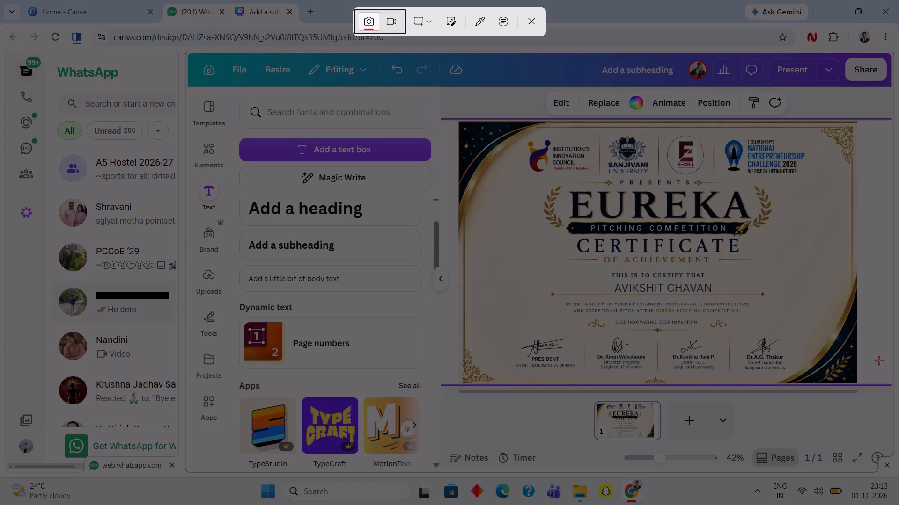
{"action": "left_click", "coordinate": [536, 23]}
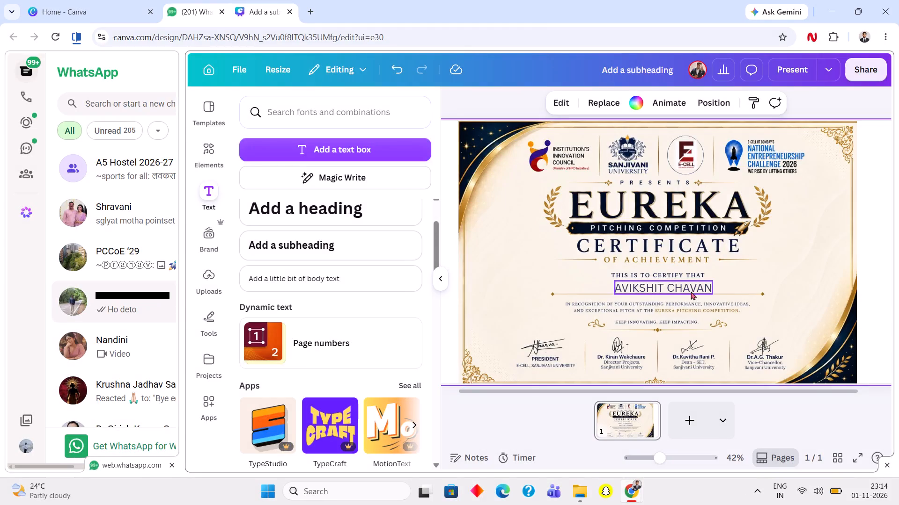
Shift the recipient's name slightly to the left under "This is to certify that" and leave nothing on the certificate selected.
{"action": "left_click_drag", "start_coordinate": [691, 291], "coordinate": [685, 291]}
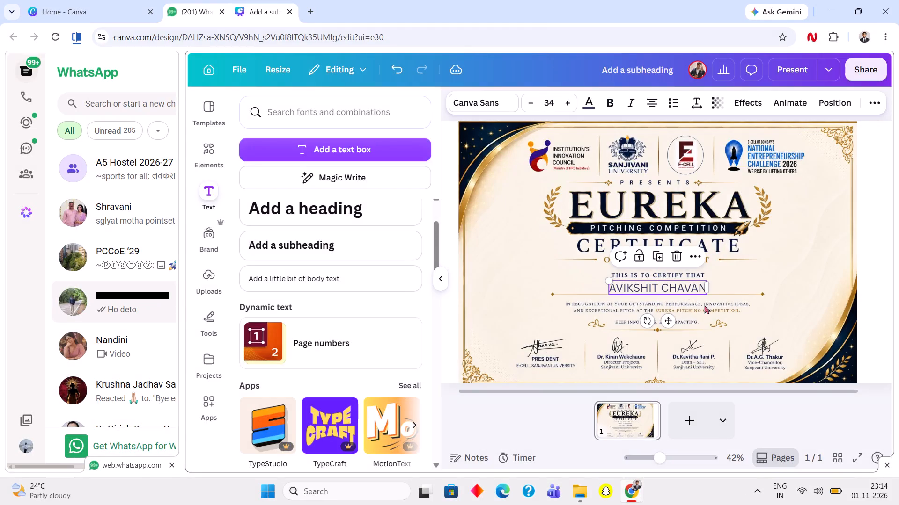
{"action": "left_click", "coordinate": [839, 339]}
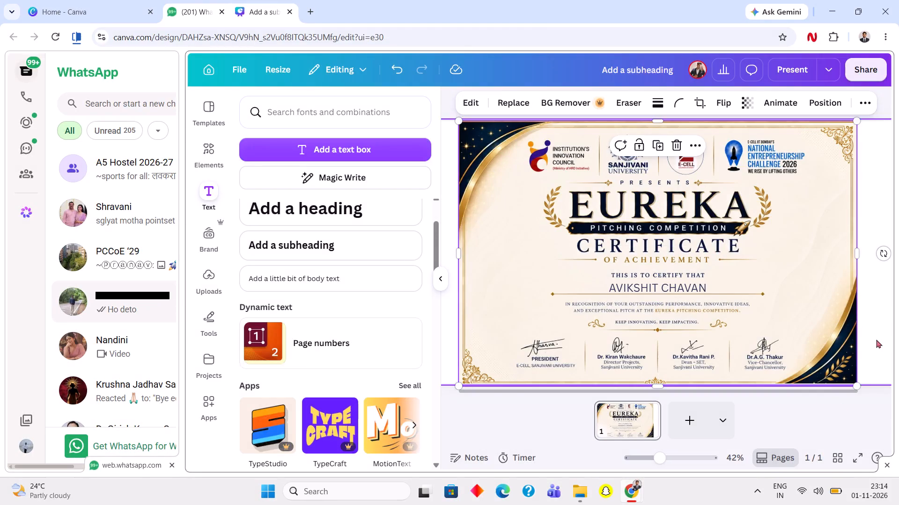
{"action": "left_click", "coordinate": [876, 339]}
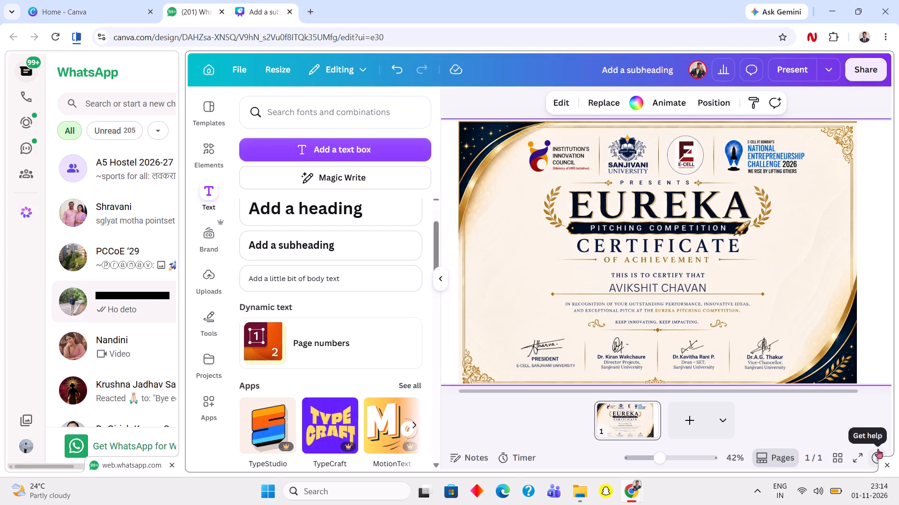
Capture a rectangular screenshot of the whole Eureka certificate, with the region fitted to its outer edges.
{"action": "key", "text": "Print"}
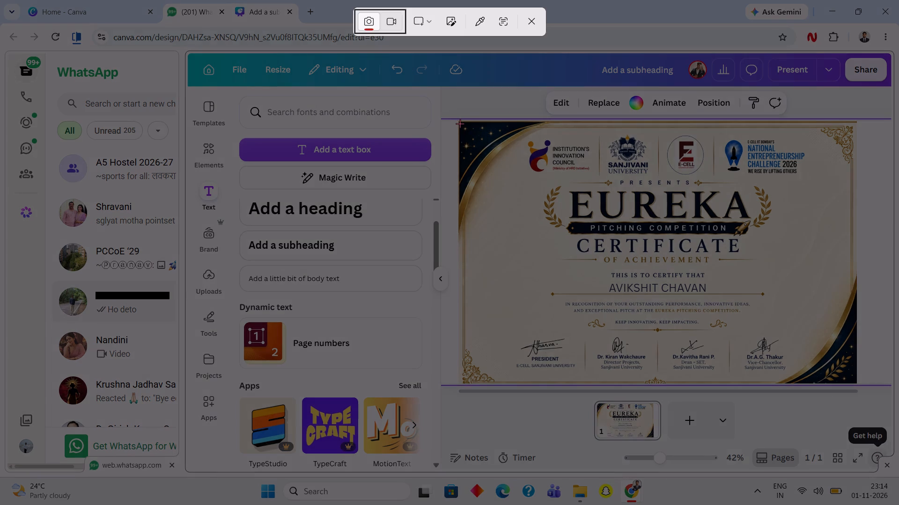
{"action": "left_click_drag", "start_coordinate": [459, 122], "coordinate": [625, 257]}
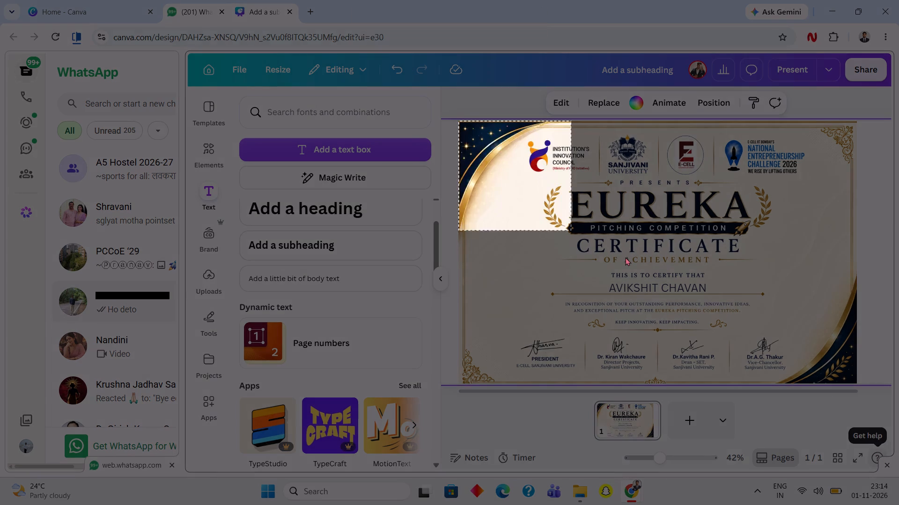
{"action": "left_click_drag", "start_coordinate": [625, 257], "coordinate": [870, 385]}
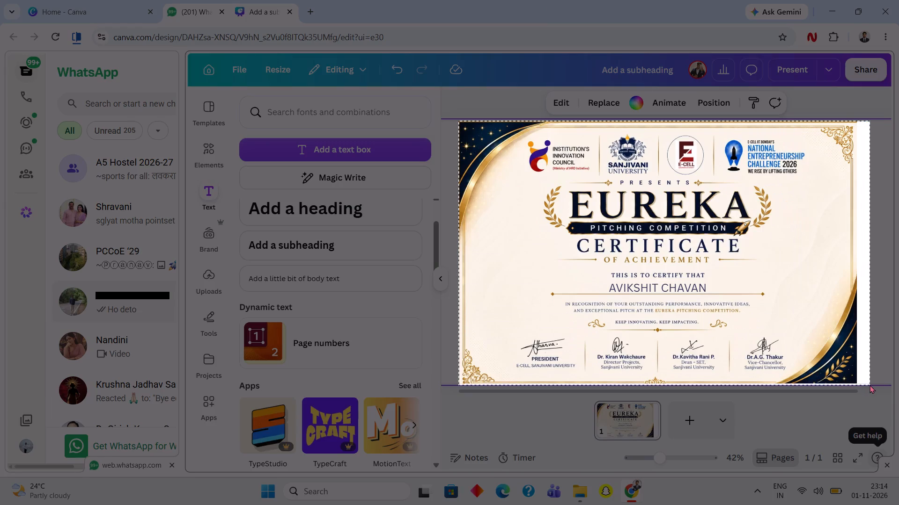
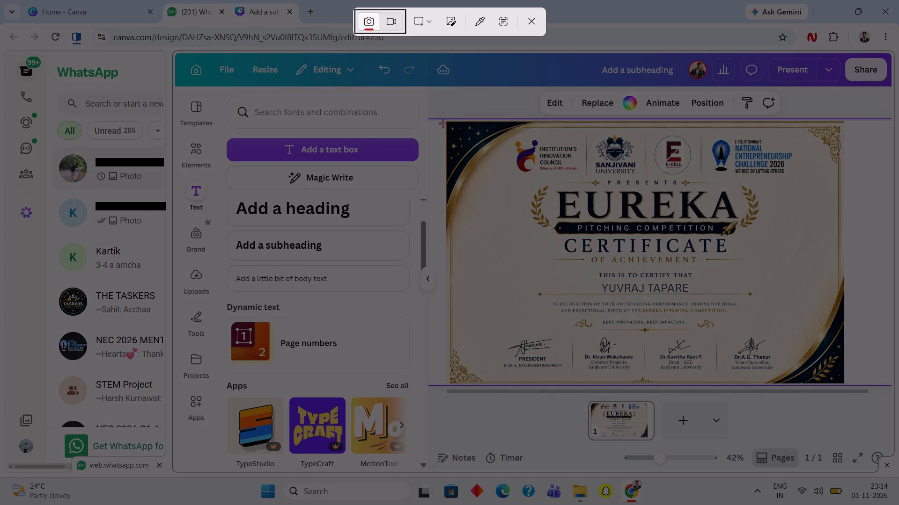
Capture a rectangular screenshot region fitted to the outer edges of the whole Eureka certificate for the current recipient.
{"action": "left_click_drag", "start_coordinate": [445, 122], "coordinate": [700, 320]}
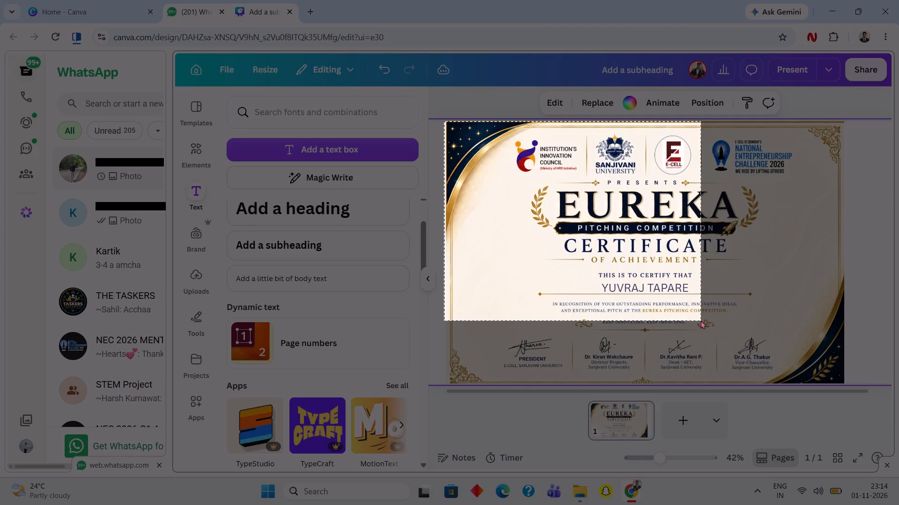
{"action": "left_click_drag", "start_coordinate": [700, 320], "coordinate": [873, 391]}
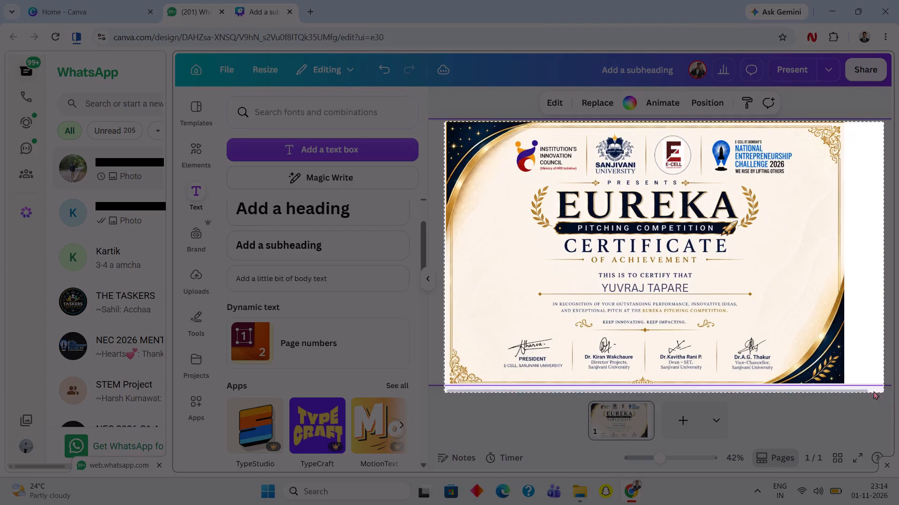
{"action": "left_click_drag", "start_coordinate": [873, 391], "coordinate": [846, 383]}
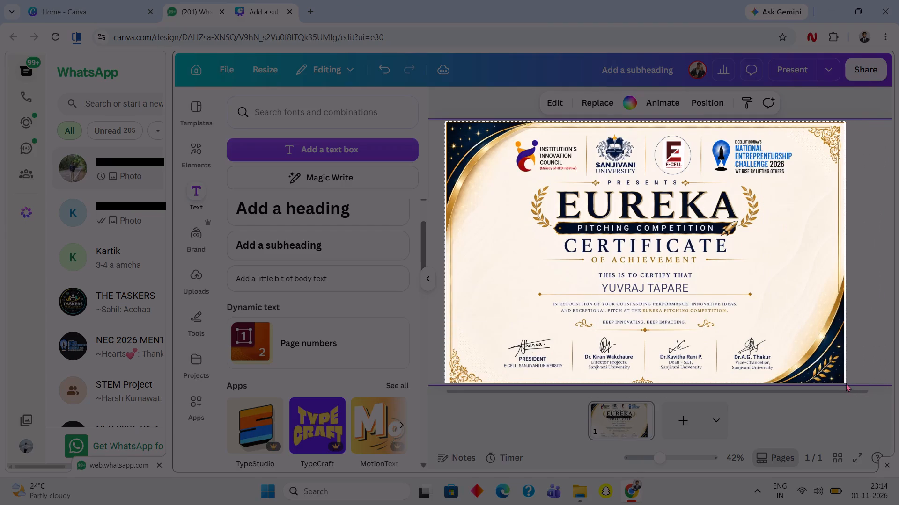
{"action": "left_click_drag", "start_coordinate": [846, 383], "coordinate": [842, 383]}
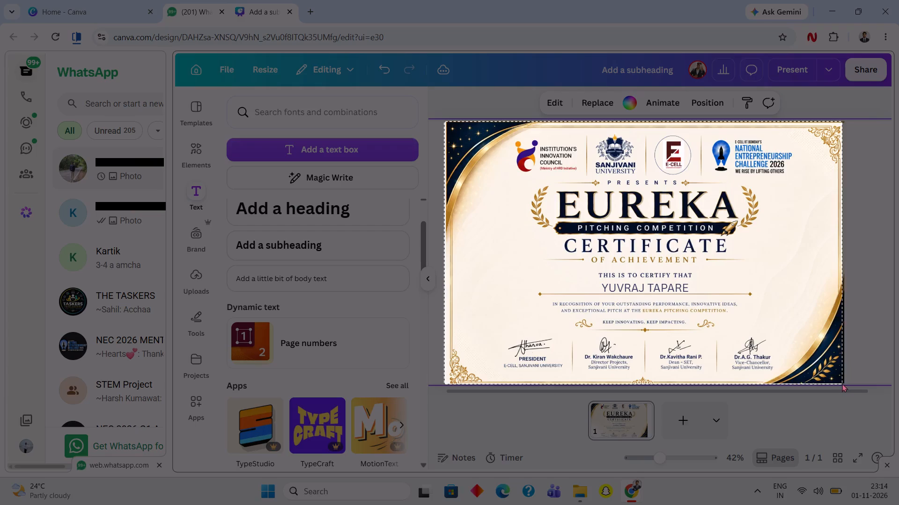
{"action": "left_click_drag", "start_coordinate": [842, 383], "coordinate": [844, 382]}
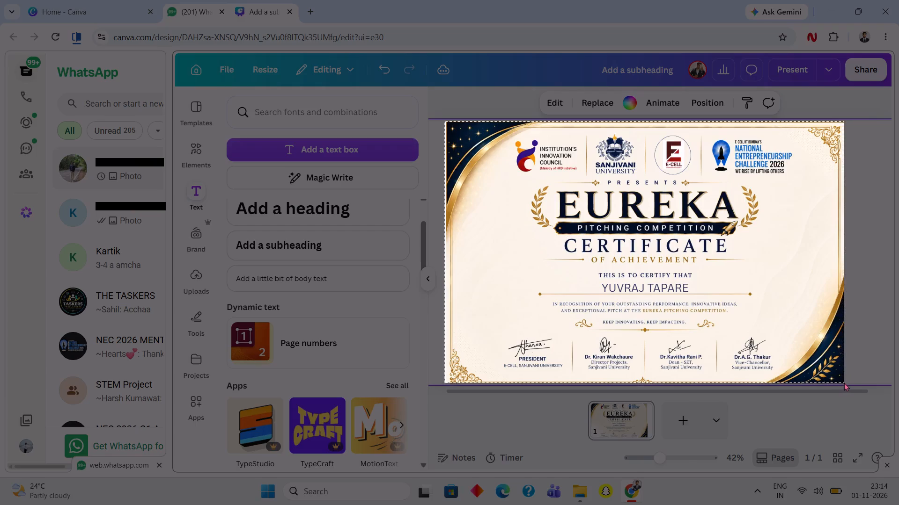
{"action": "left_click_drag", "start_coordinate": [844, 382], "coordinate": [843, 383]}
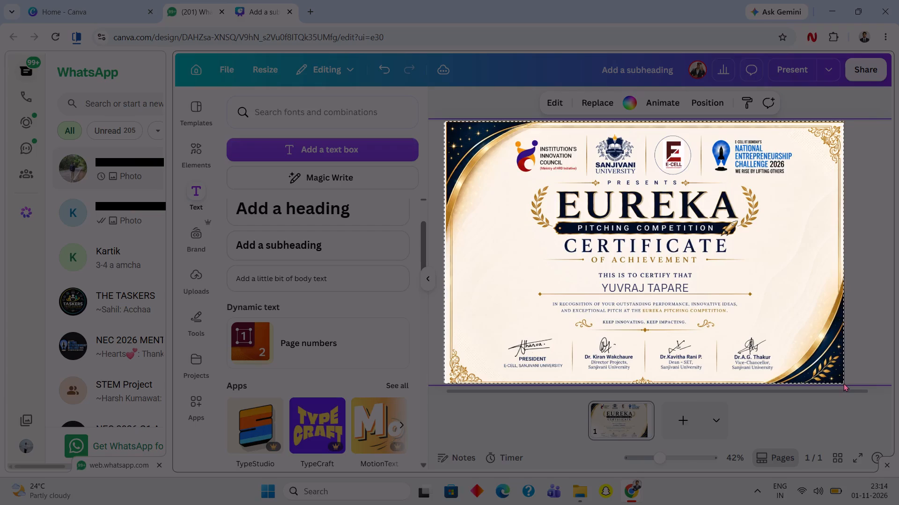
{"action": "left_click_drag", "start_coordinate": [843, 383], "coordinate": [845, 383]}
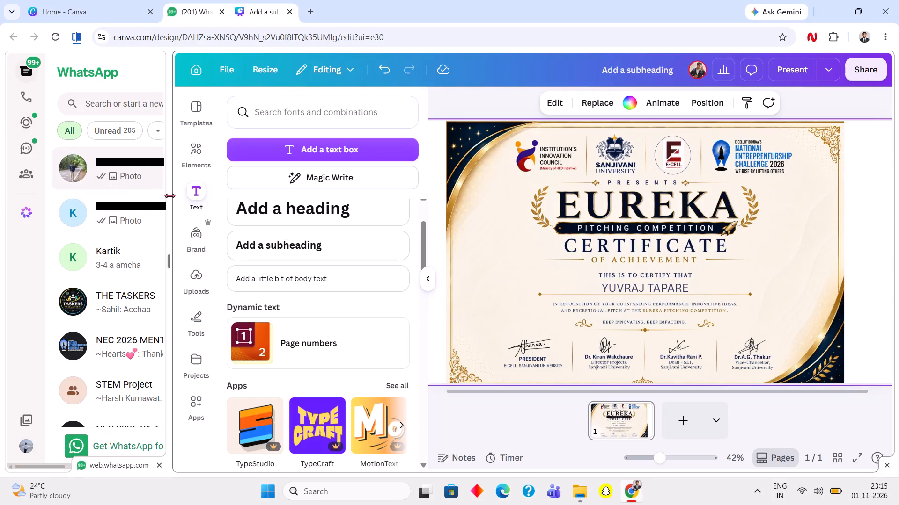
Widen the WhatsApp side of the split view to show the open chat containing the team's member names.
{"action": "left_click_drag", "start_coordinate": [169, 196], "coordinate": [618, 227]}
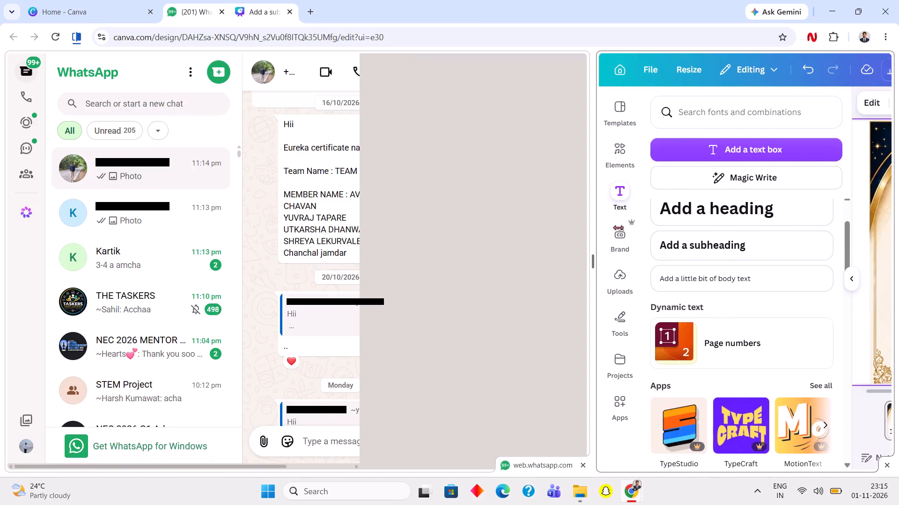
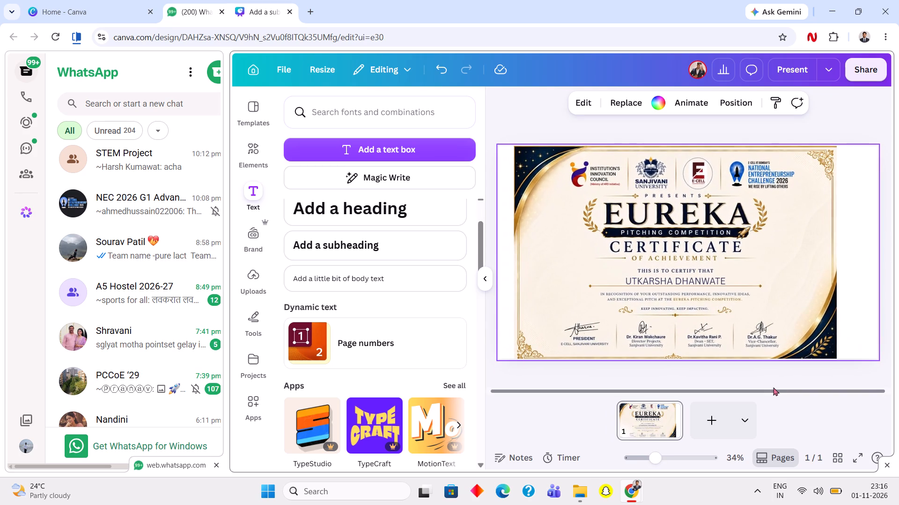
Capture a rectangular screenshot of the whole Eureka certificate with nothing selected, fitting the region to its outer edges.
{"action": "left_click", "coordinate": [764, 367]}
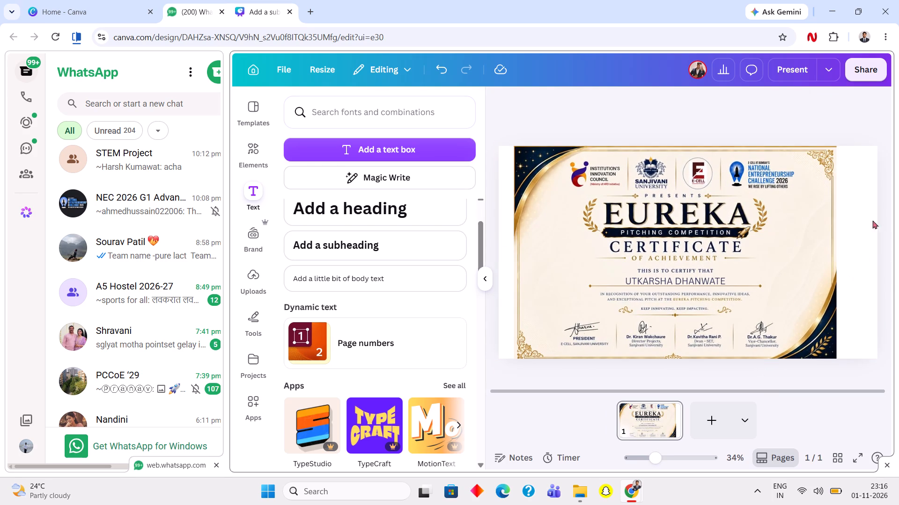
{"action": "key", "text": "Print"}
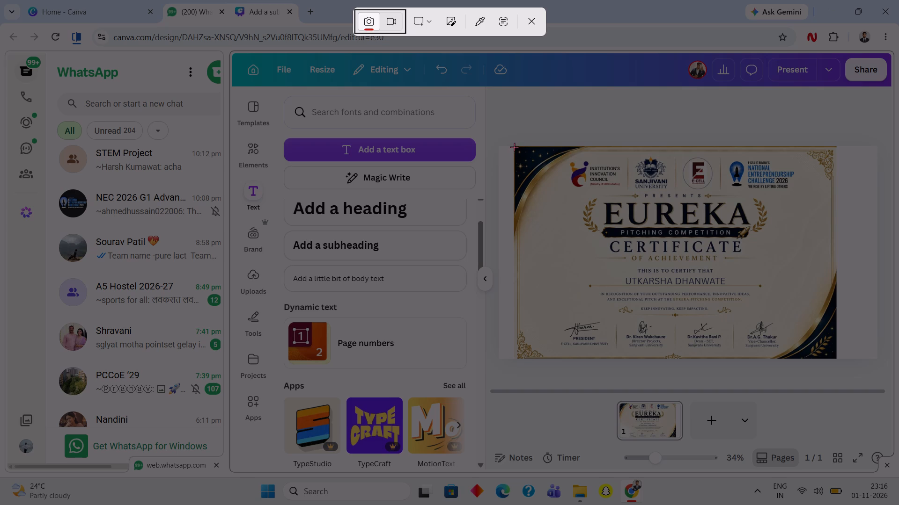
{"action": "left_click_drag", "start_coordinate": [514, 147], "coordinate": [846, 344]}
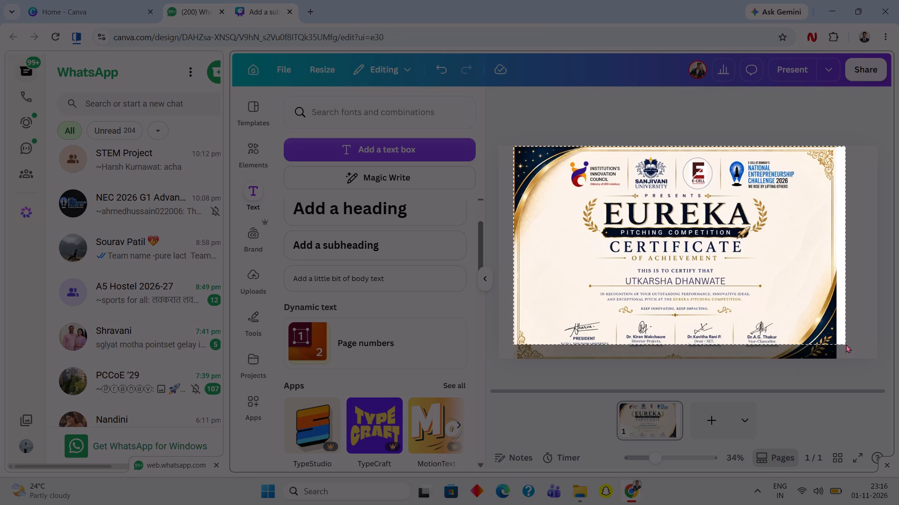
{"action": "left_click_drag", "start_coordinate": [846, 344], "coordinate": [835, 358]}
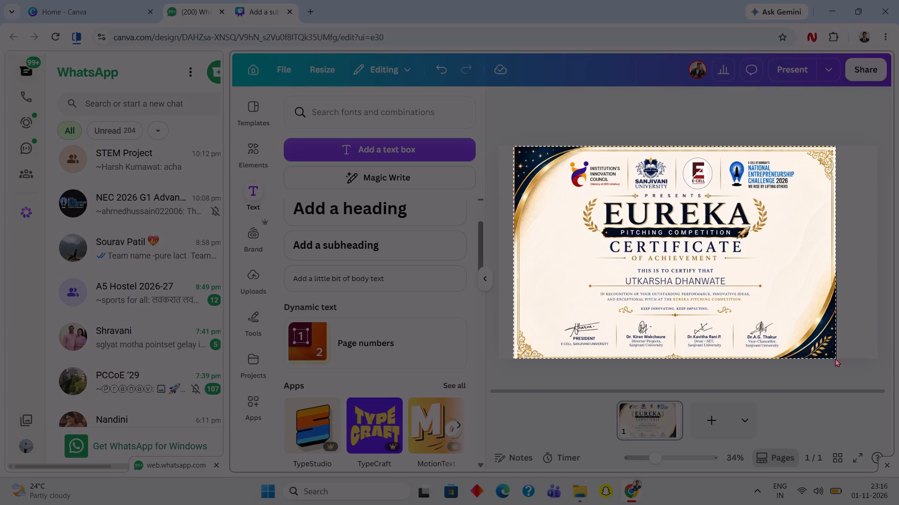
{"action": "left_click_drag", "start_coordinate": [835, 358], "coordinate": [837, 358]}
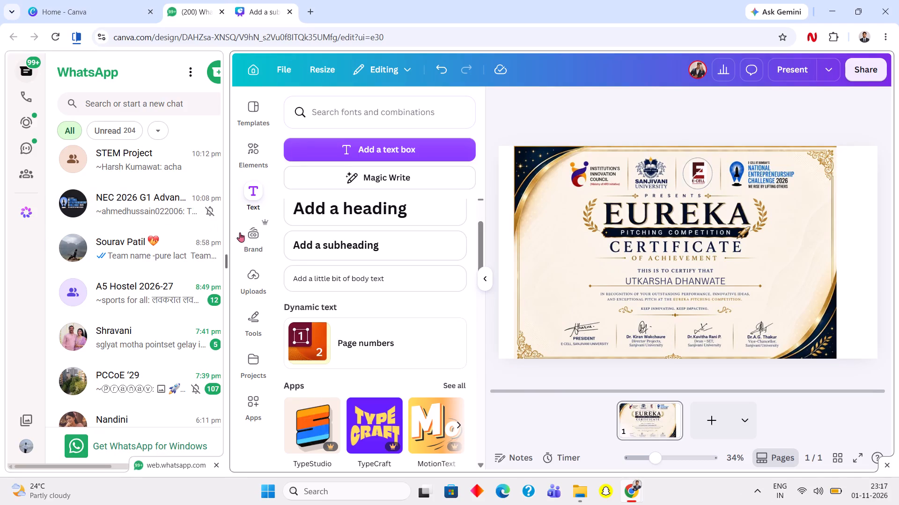
Widen the WhatsApp side of the split view to read the TEAM ALPHA member names in the chat.
{"action": "left_click_drag", "start_coordinate": [228, 231], "coordinate": [701, 269]}
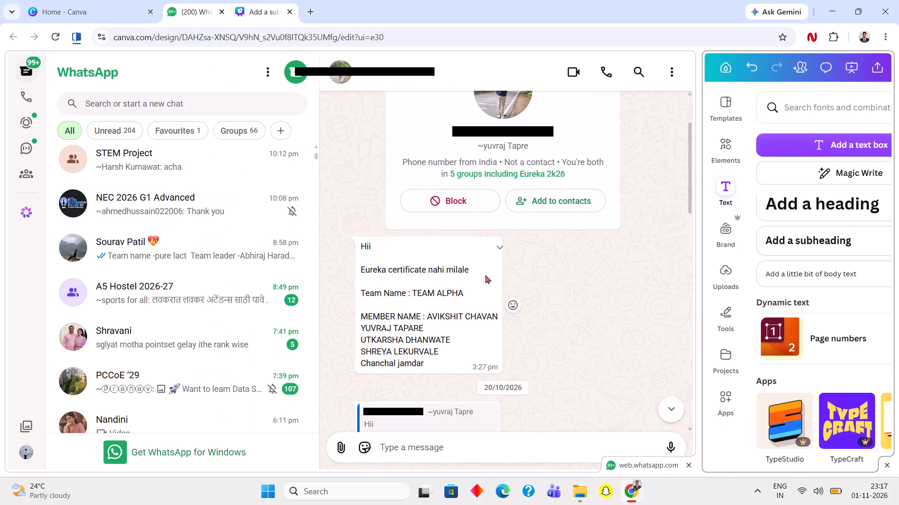
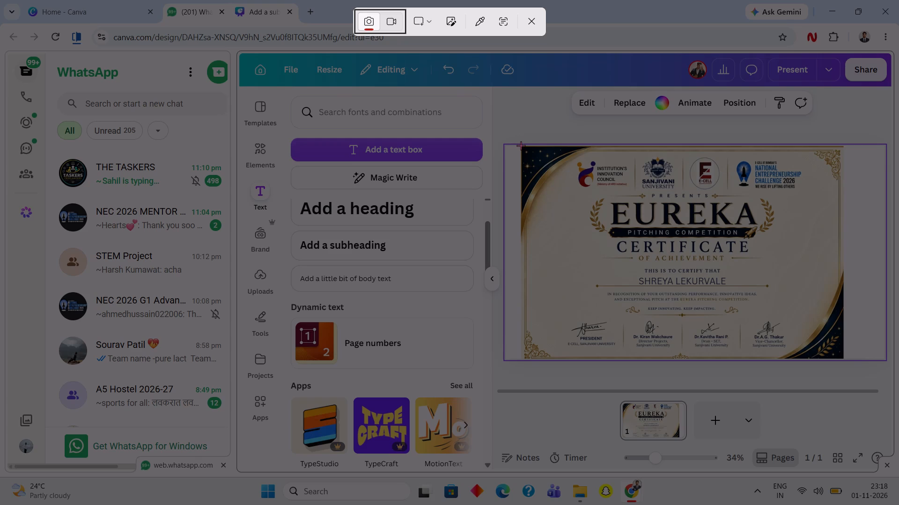
Capture a rectangular screenshot region covering the whole Eureka certificate, with the region's lower corner fitted to the certificate's outer edge.
{"action": "left_click", "coordinate": [521, 145]}
{"action": "left_click_drag", "start_coordinate": [521, 145], "coordinate": [858, 362]}
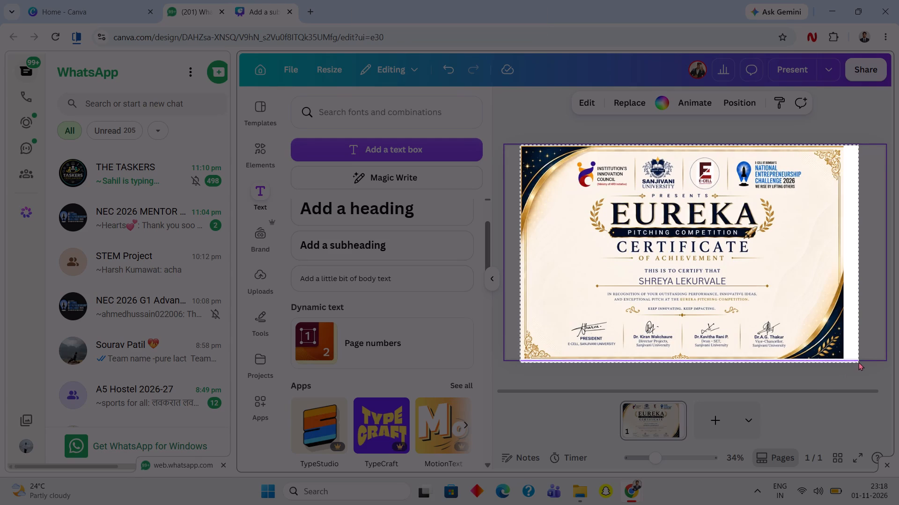
{"action": "left_click_drag", "start_coordinate": [858, 362], "coordinate": [859, 361]}
{"action": "left_click_drag", "start_coordinate": [859, 361], "coordinate": [844, 358]}
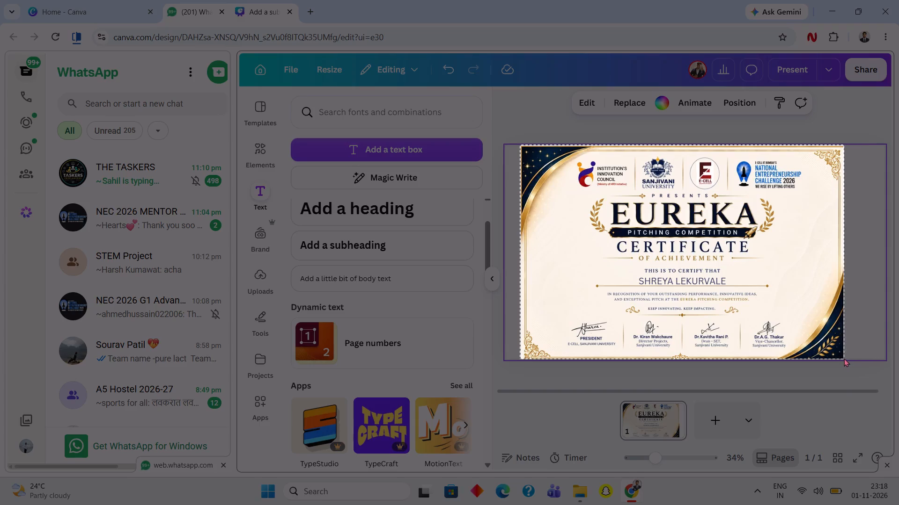
{"action": "left_click_drag", "start_coordinate": [844, 358], "coordinate": [844, 357]}
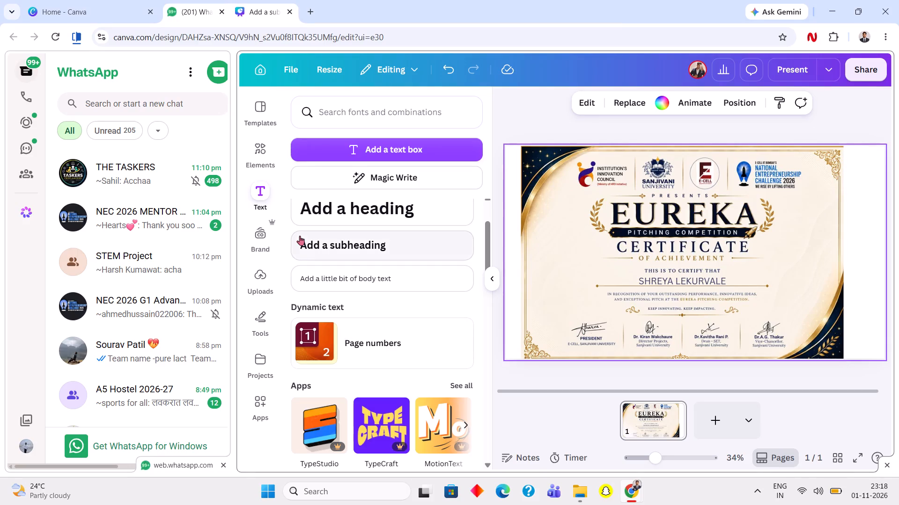
Widen the WhatsApp side of the split view until the open chat shows, and bring up the TEAM ALPHA member list.
{"action": "left_click_drag", "start_coordinate": [236, 199], "coordinate": [370, 210]}
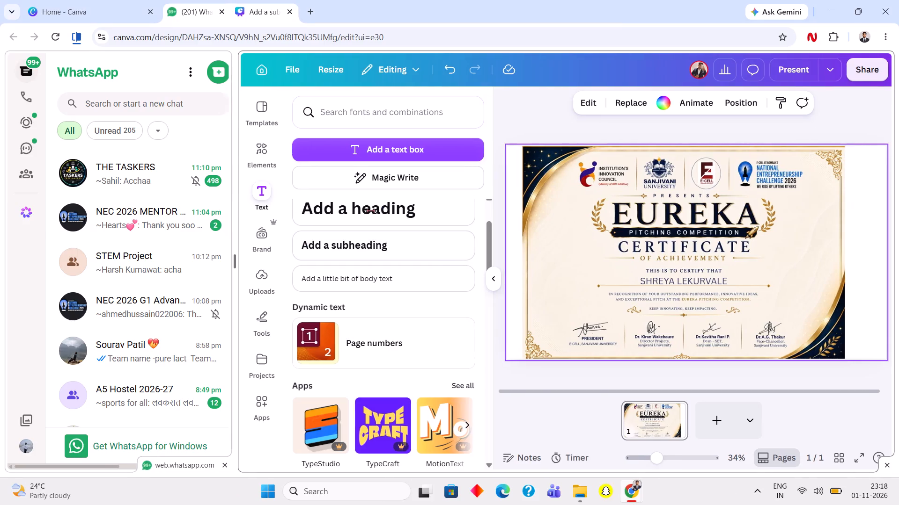
{"action": "left_click_drag", "start_coordinate": [370, 210], "coordinate": [770, 218]}
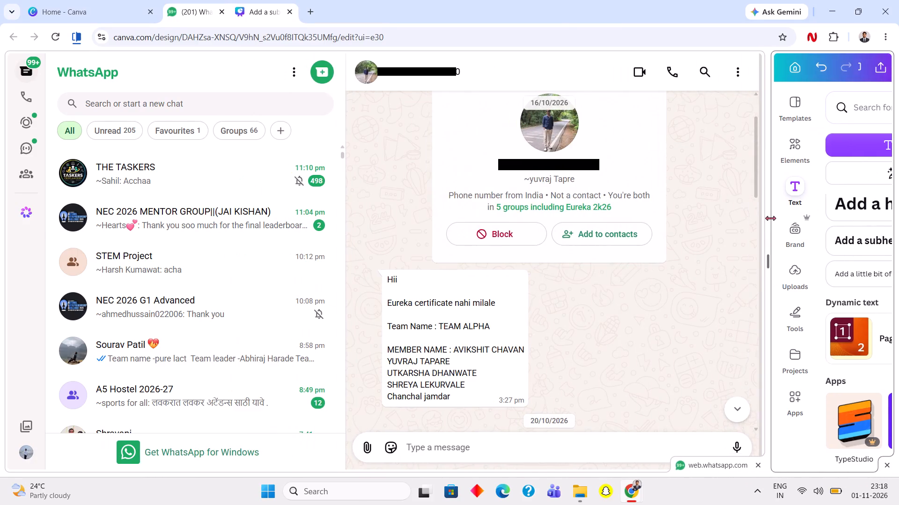
{"action": "scroll", "coordinate": [644, 311], "scroll_direction": "down", "scroll_amount": 4}
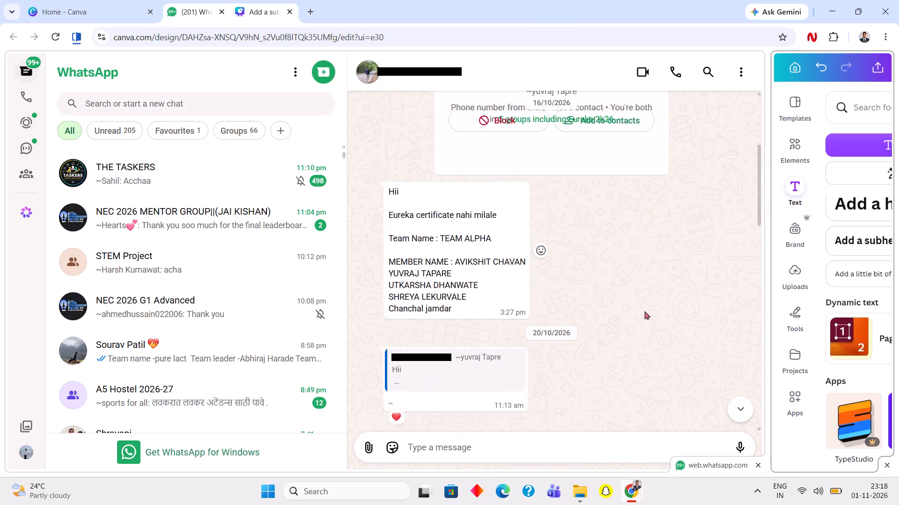
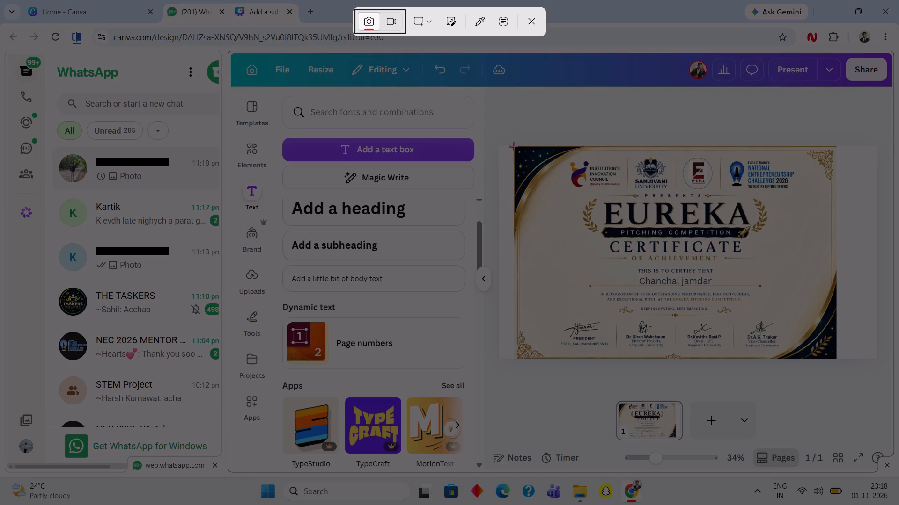
Capture a rectangular screenshot region covering the whole Eureka certificate, from its upper-left corner to its lower-right corner.
{"action": "left_click_drag", "start_coordinate": [514, 146], "coordinate": [812, 346]}
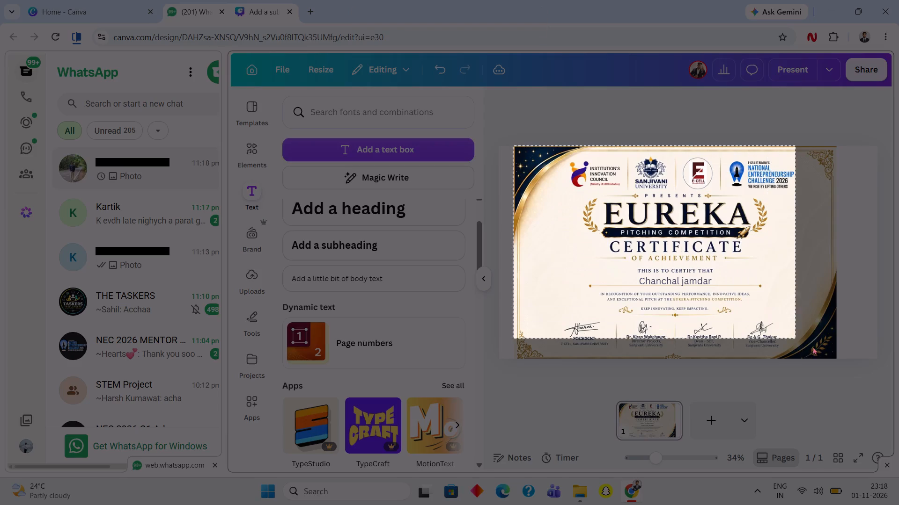
{"action": "left_click_drag", "start_coordinate": [812, 346], "coordinate": [835, 358]}
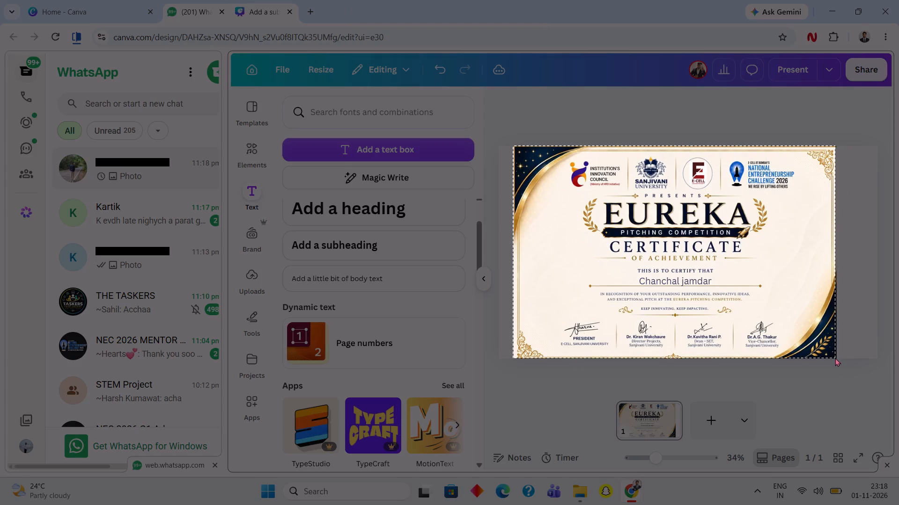
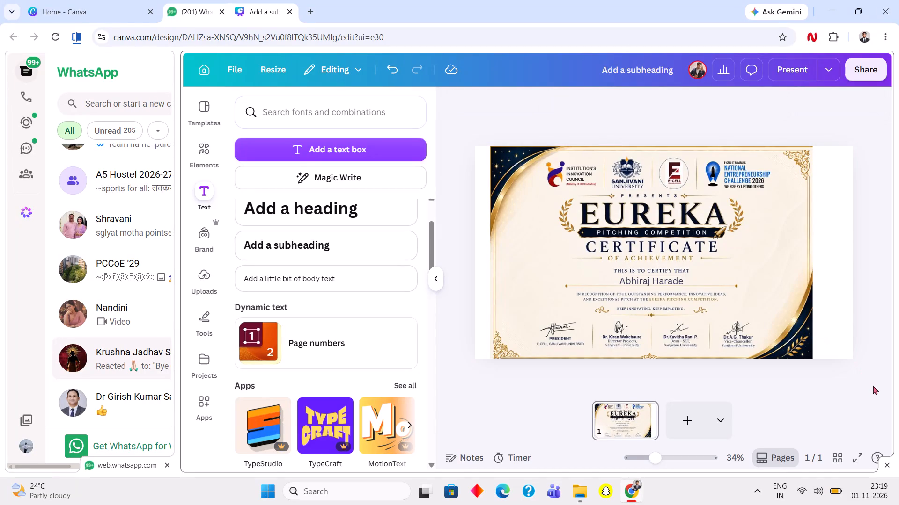
Capture a rectangular screenshot of the team leader's finished Eureka certificate, fitted to the certificate's outer edges.
{"action": "key", "text": "Print"}
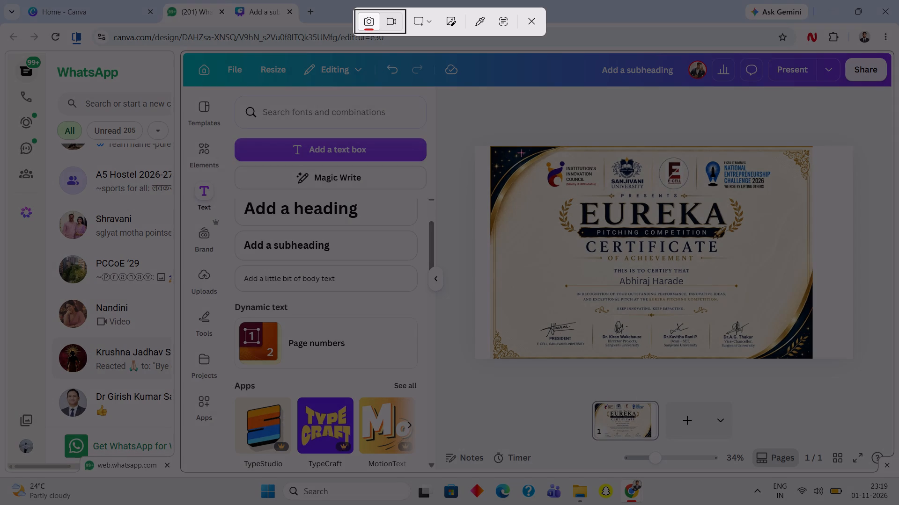
{"action": "left_click_drag", "start_coordinate": [489, 146], "coordinate": [812, 360]}
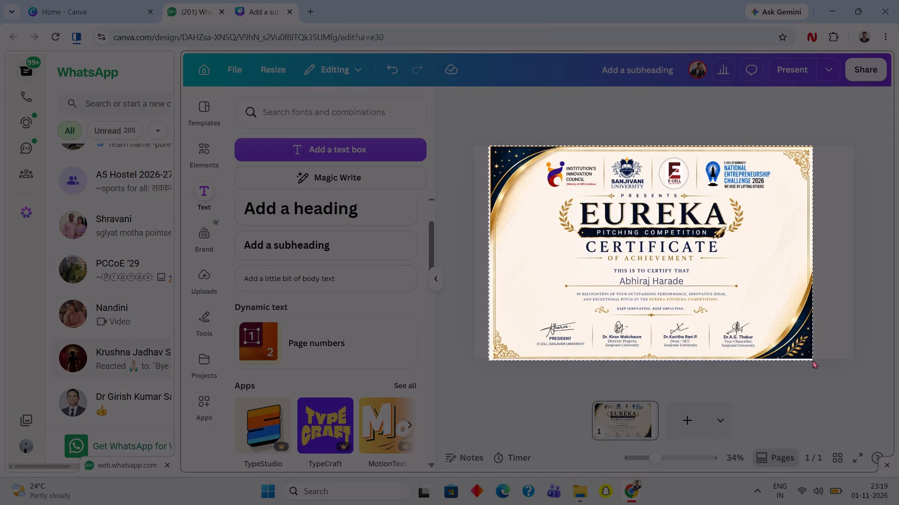
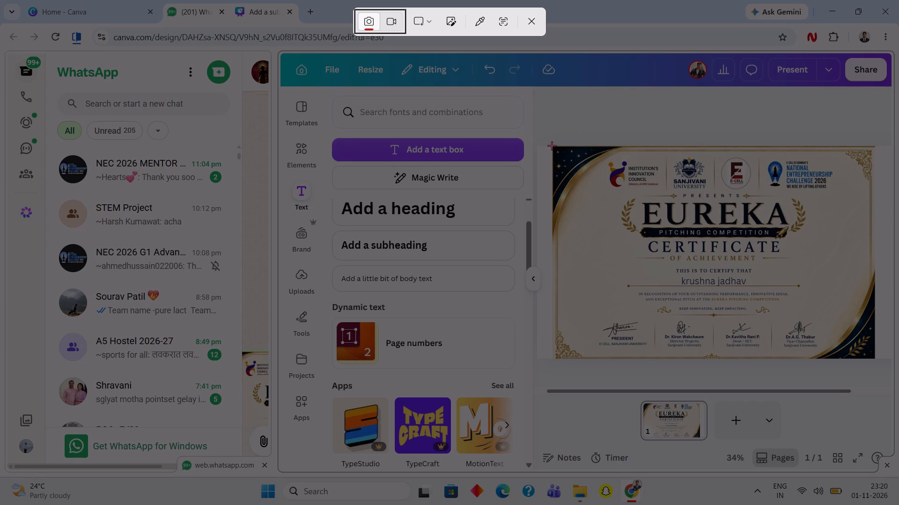
{"action": "left_click_drag", "start_coordinate": [552, 145], "coordinate": [777, 358]}
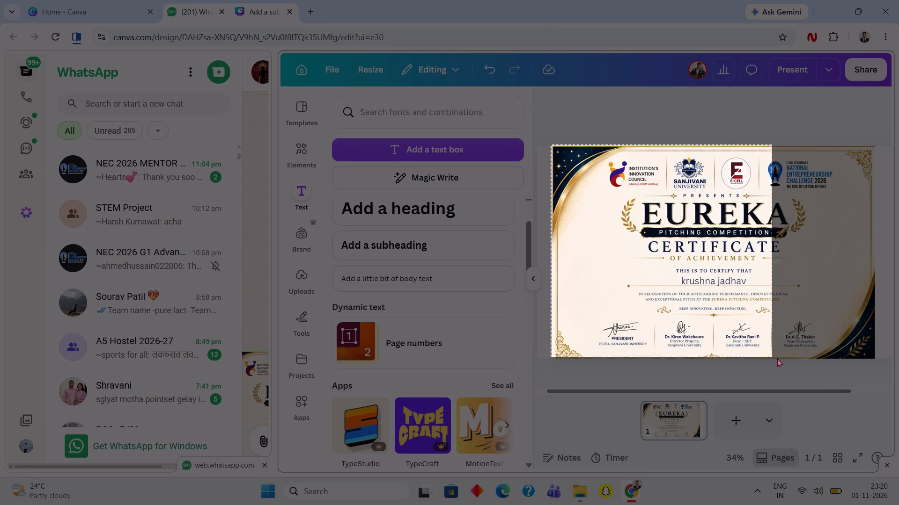
{"action": "left_click_drag", "start_coordinate": [777, 358], "coordinate": [878, 358]}
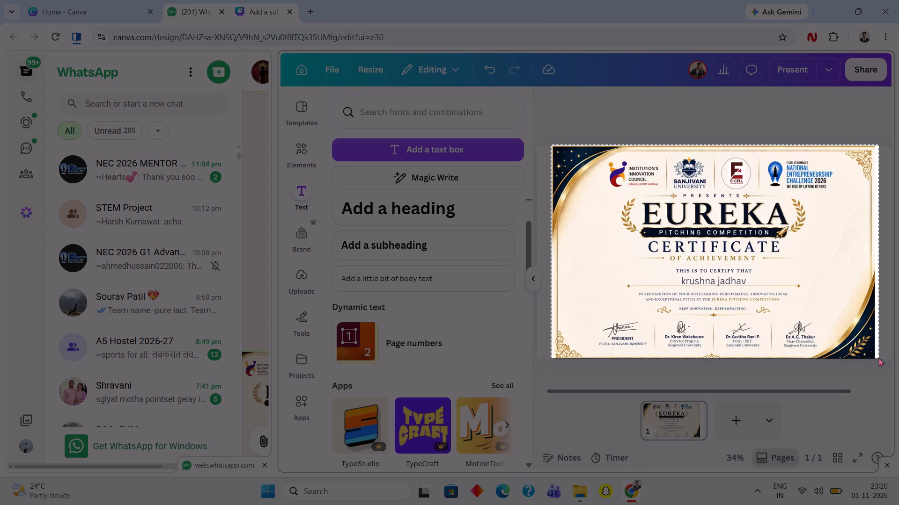
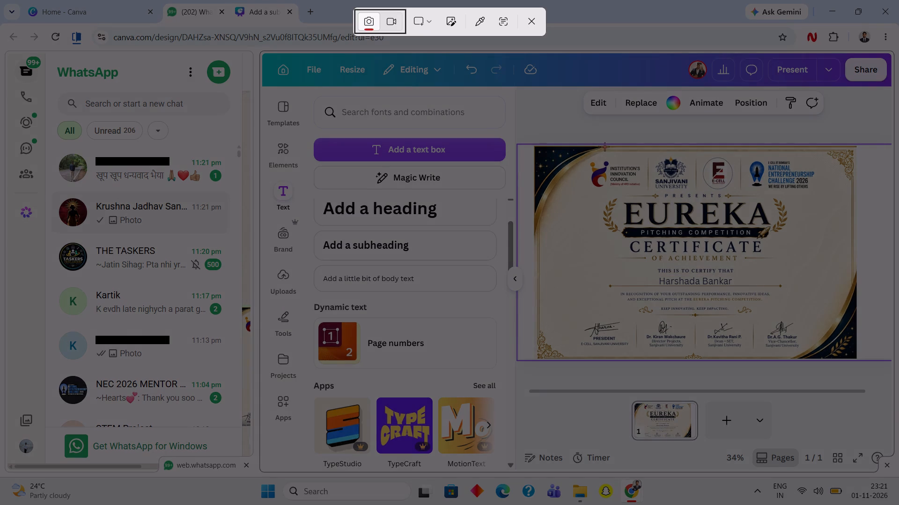
{"action": "left_click", "coordinate": [534, 146]}
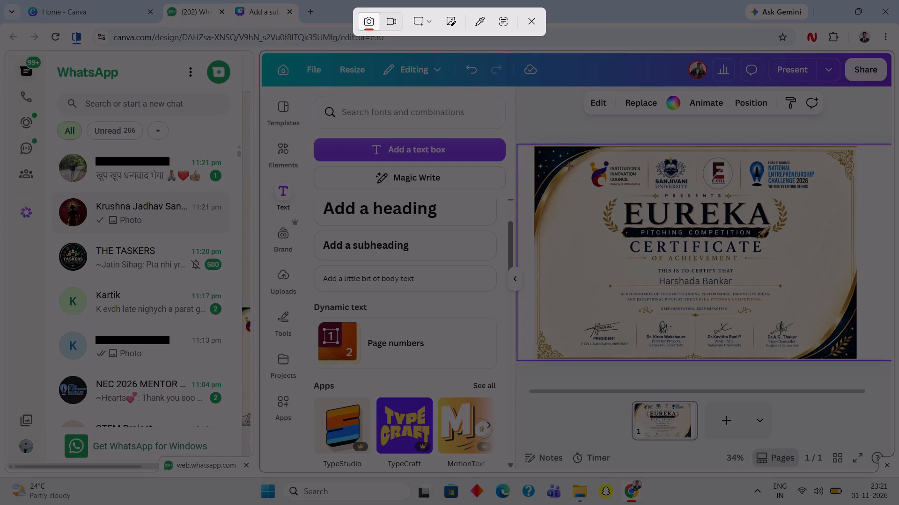
{"action": "left_click_drag", "start_coordinate": [535, 146], "coordinate": [837, 358]}
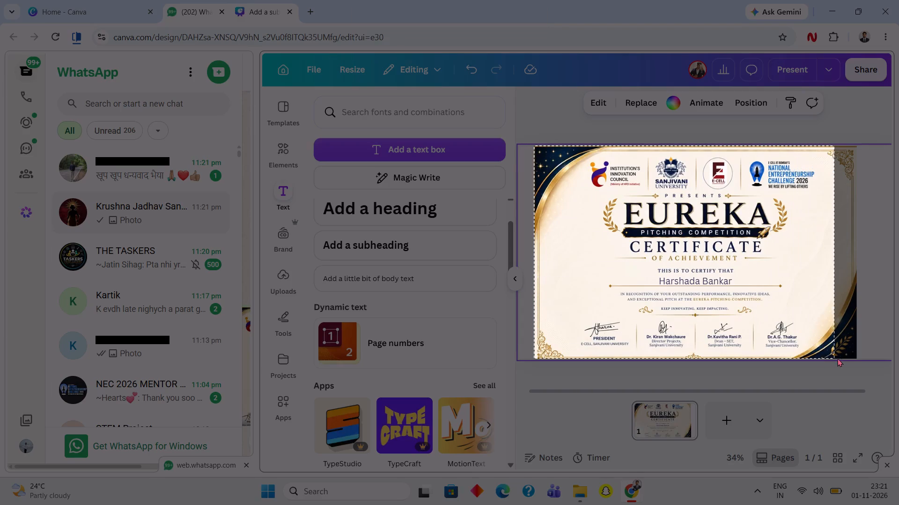
{"action": "left_click_drag", "start_coordinate": [837, 358], "coordinate": [856, 358]}
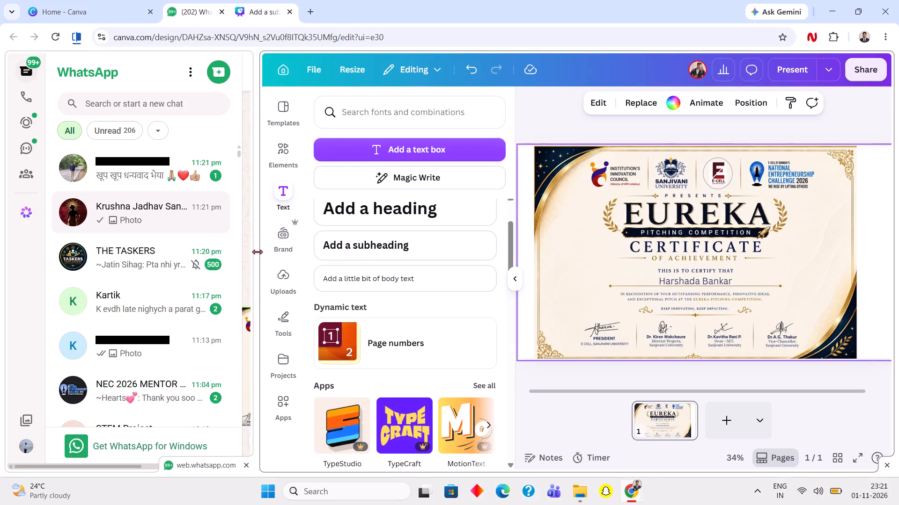
Widen the WhatsApp side of the split view to bring the open chat into view.
{"action": "left_click_drag", "start_coordinate": [256, 251], "coordinate": [487, 267]}
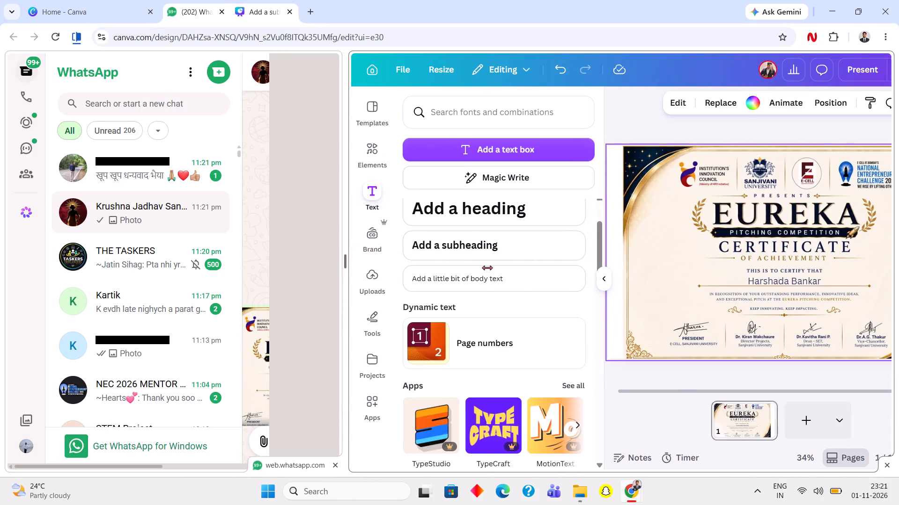
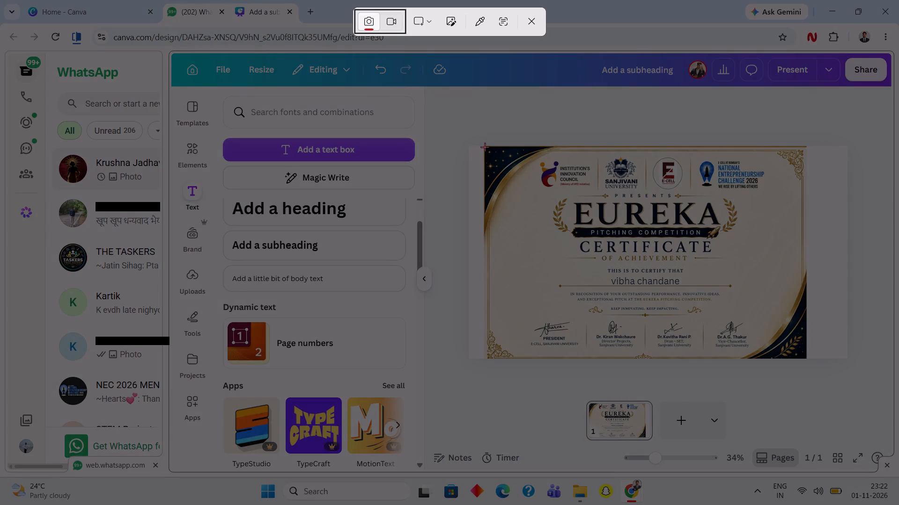
Capture a rectangular screenshot region covering the whole Eureka certificate, from its top-left corner to its bottom-right corner.
{"action": "left_click_drag", "start_coordinate": [485, 147], "coordinate": [651, 248]}
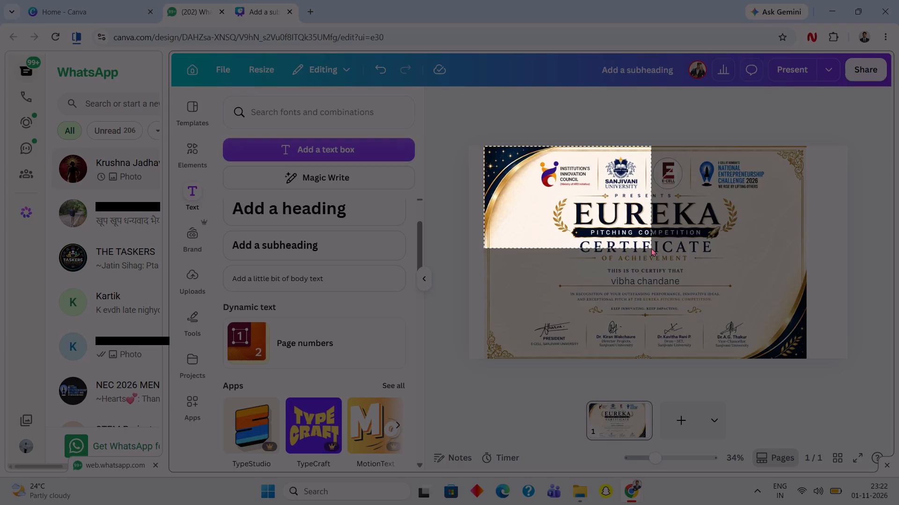
{"action": "left_click_drag", "start_coordinate": [651, 248], "coordinate": [805, 357]}
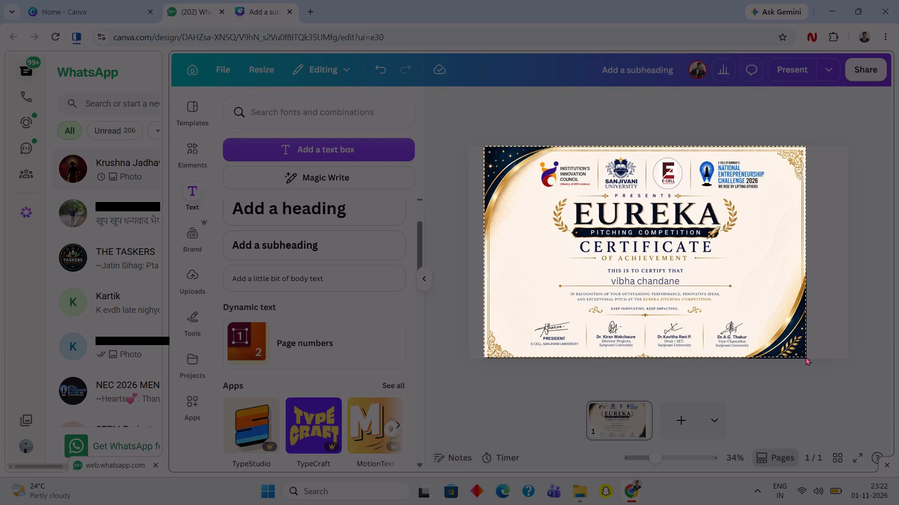
{"action": "left_click_drag", "start_coordinate": [805, 357], "coordinate": [805, 358]}
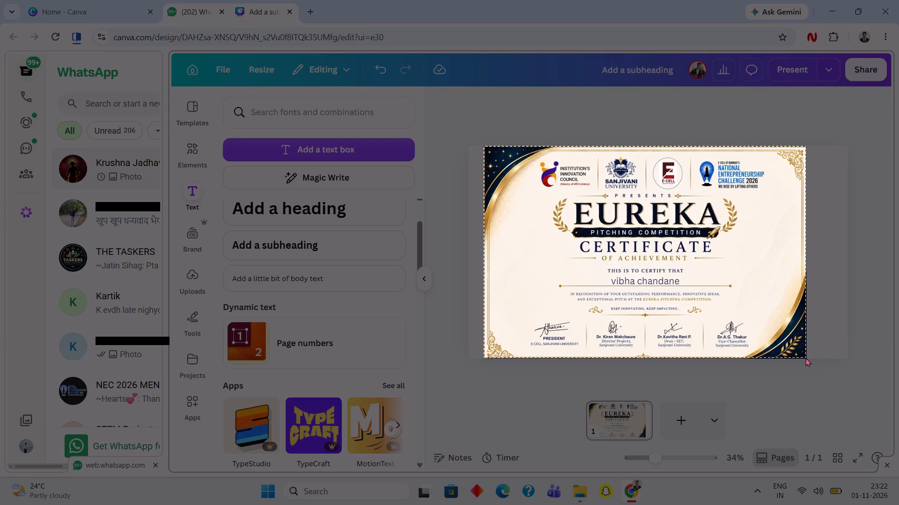
{"action": "left_click_drag", "start_coordinate": [805, 358], "coordinate": [807, 359]}
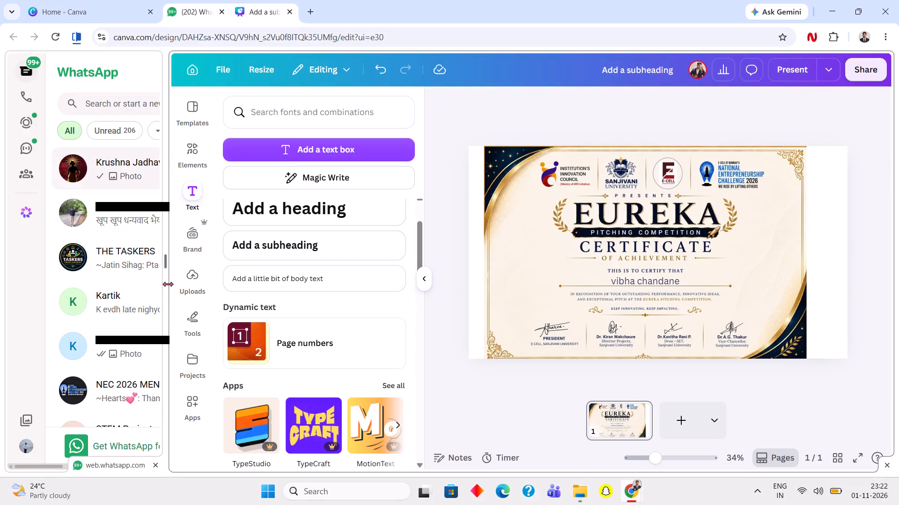
Widen the WhatsApp side of the split view to show the open team chat and its message box.
{"action": "left_click_drag", "start_coordinate": [168, 284], "coordinate": [642, 297]}
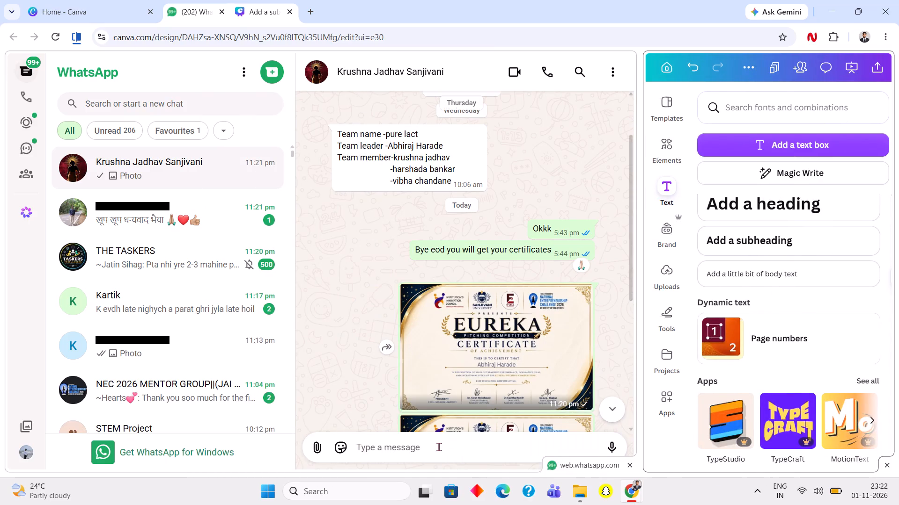